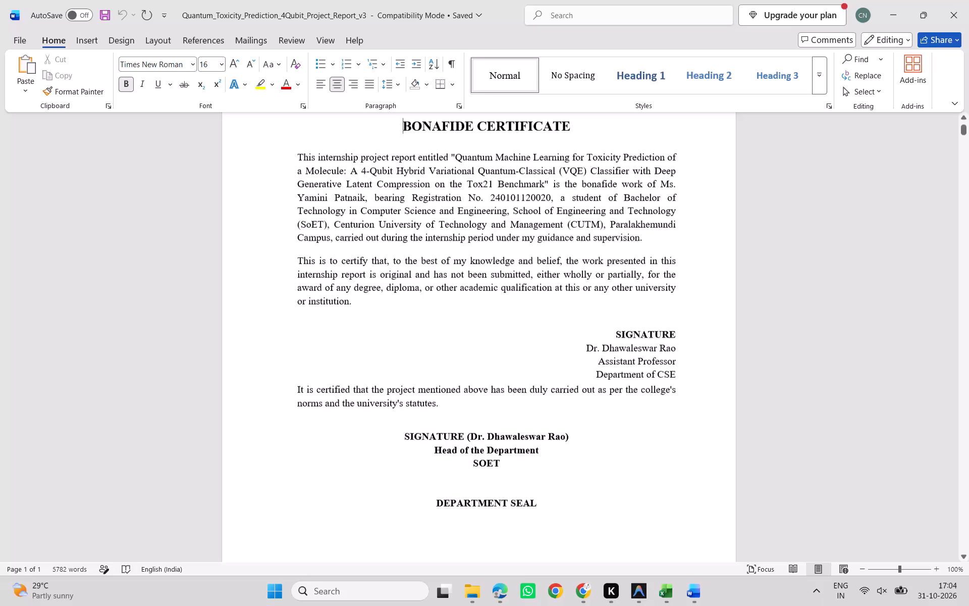
# Shorten the project title in the Bonafide Certificate to end at "Toxicity Prediction of a Molecule", deleting the colon and the 4-Qubit subtitle.
pyautogui.scroll(2, 515, 312)
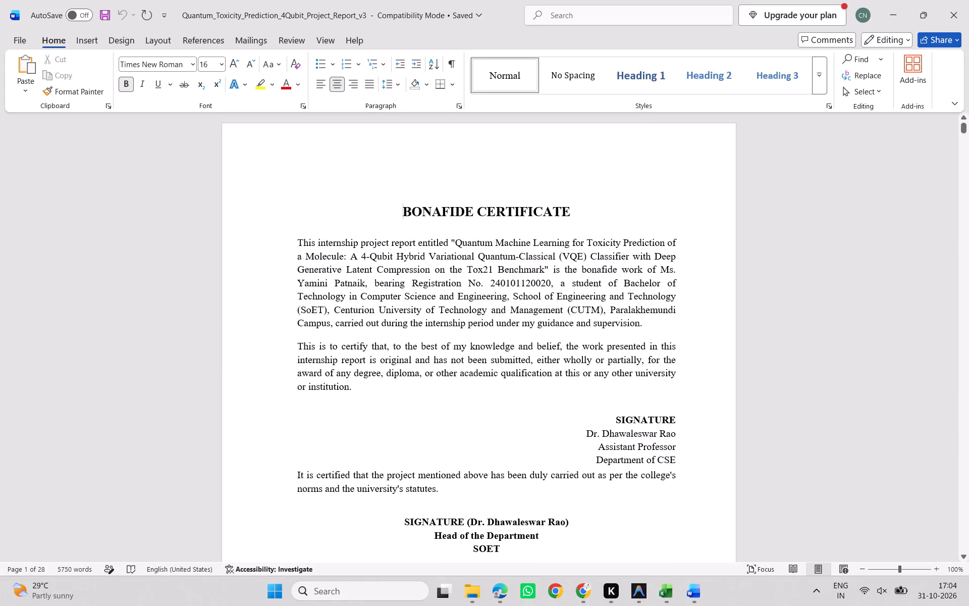
pyautogui.click(543, 267)
pyautogui.moveTo(543, 267); pyautogui.dragTo(415, 258)
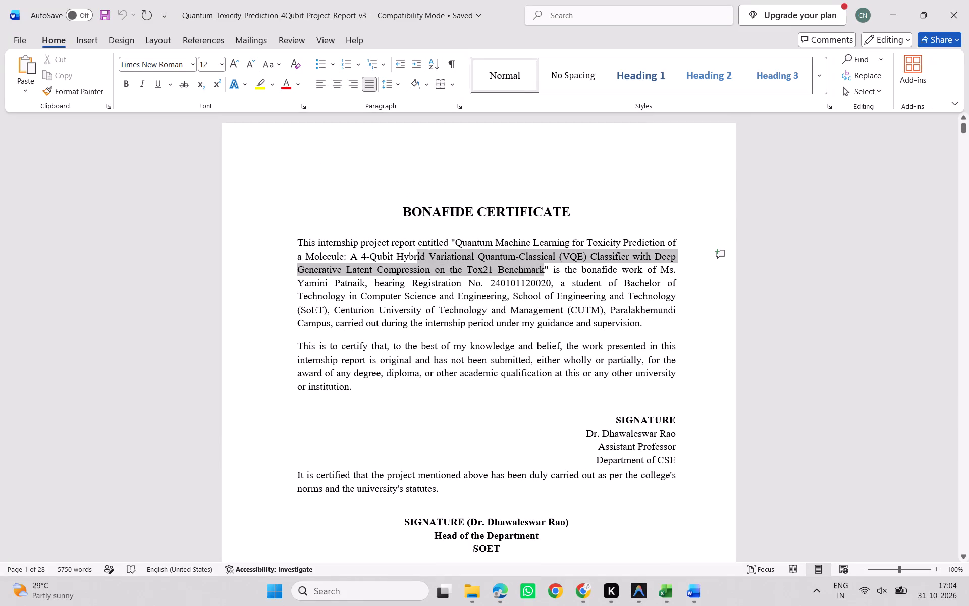
pyautogui.moveTo(415, 258); pyautogui.dragTo(348, 260)
pyautogui.press('BackSpace')
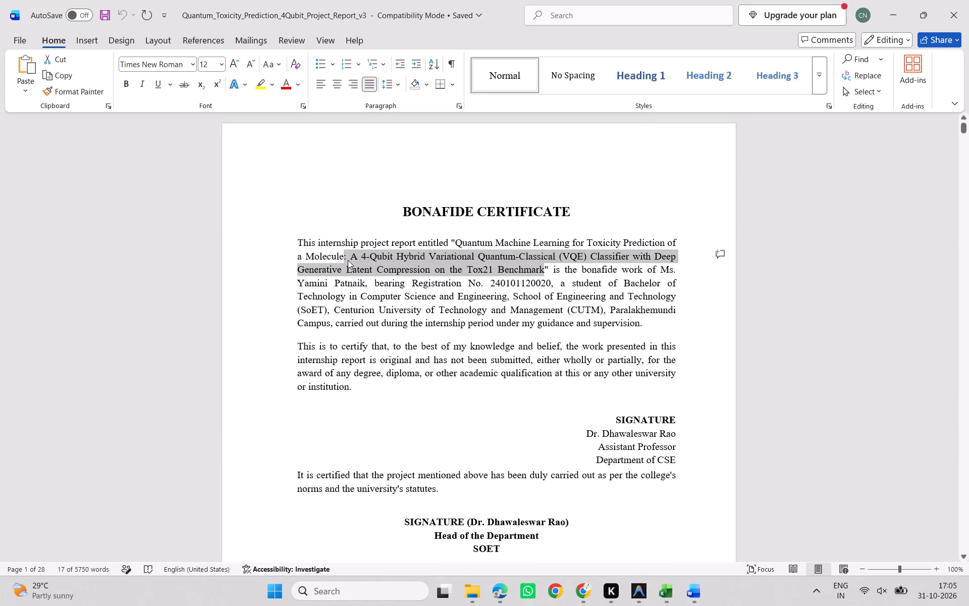
pyautogui.press('Right')
pyautogui.press('BackSpace')
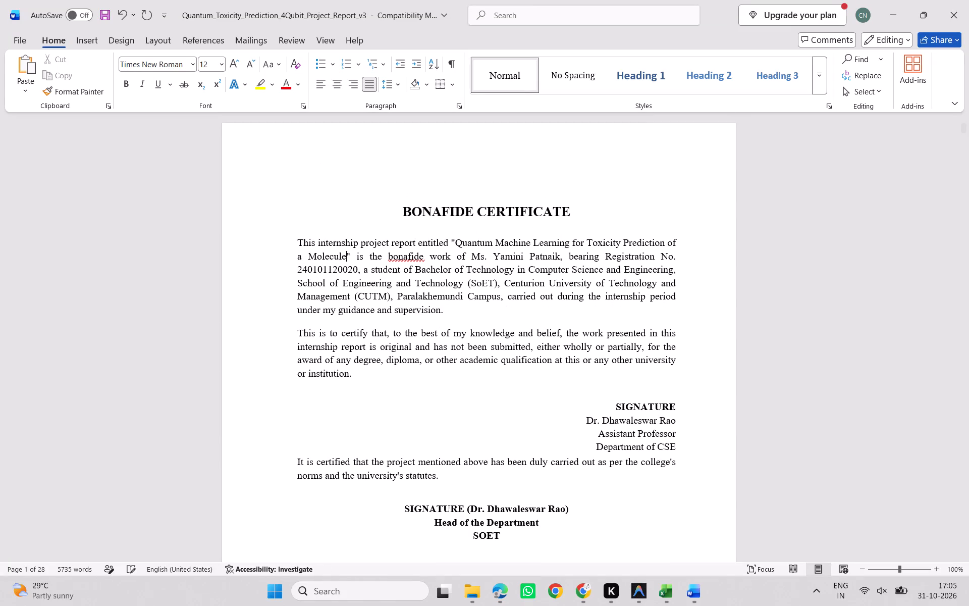
# Delete the Acknowledgement paragraph that thanks Centurion University of Technology and Management for its learning environment and facilities.
pyautogui.scroll(-4, 554, 338)
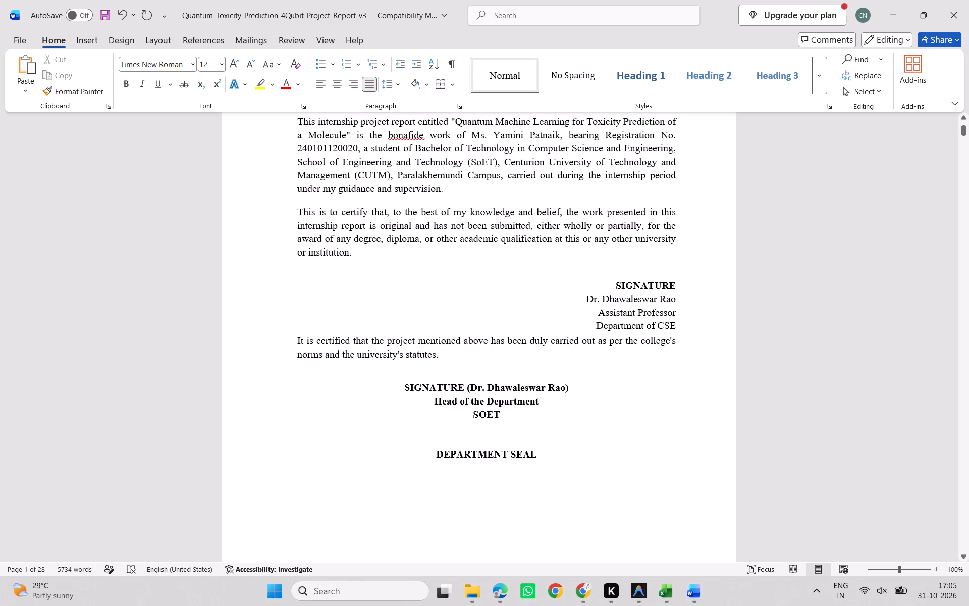
pyautogui.scroll(-8, 495, 462)
pyautogui.scroll(-3, 610, 450)
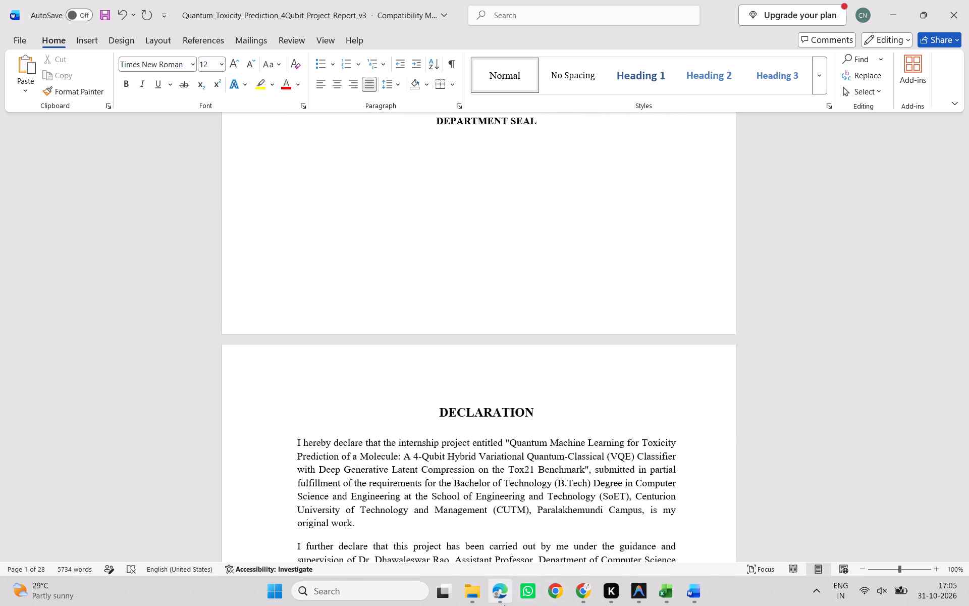
pyautogui.scroll(-15, 445, 501)
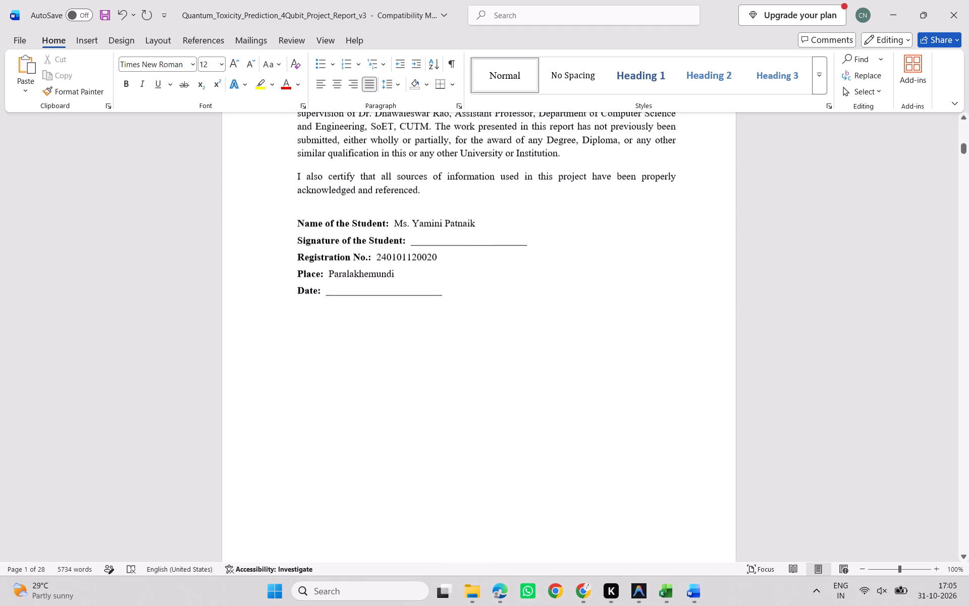
pyautogui.scroll(-10, 464, 459)
pyautogui.scroll(1, 464, 459)
pyautogui.scroll(-8, 464, 459)
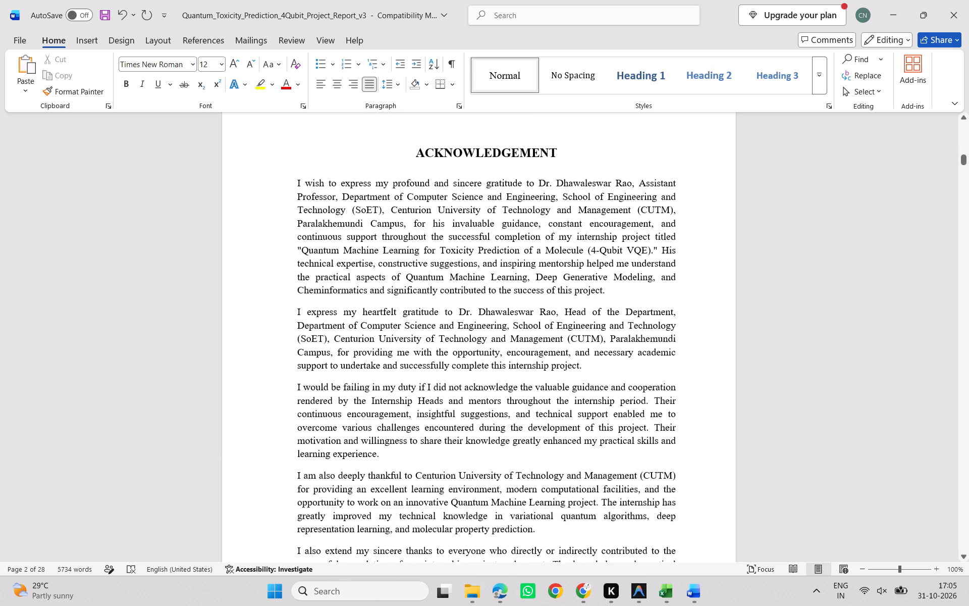
pyautogui.scroll(-6, 465, 457)
pyautogui.scroll(1, 438, 416)
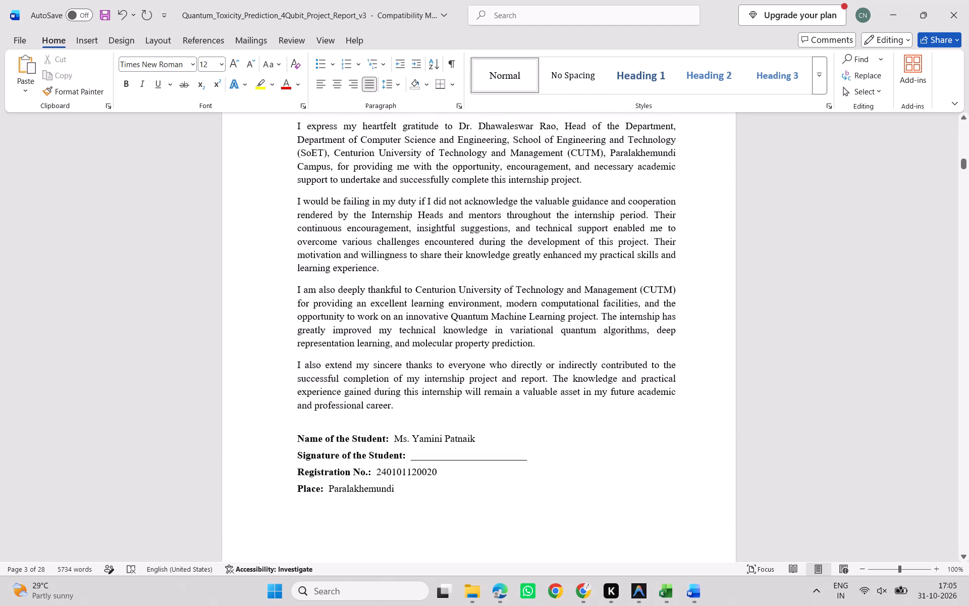
pyautogui.moveTo(292, 280); pyautogui.dragTo(552, 338)
pyautogui.click(555, 345)
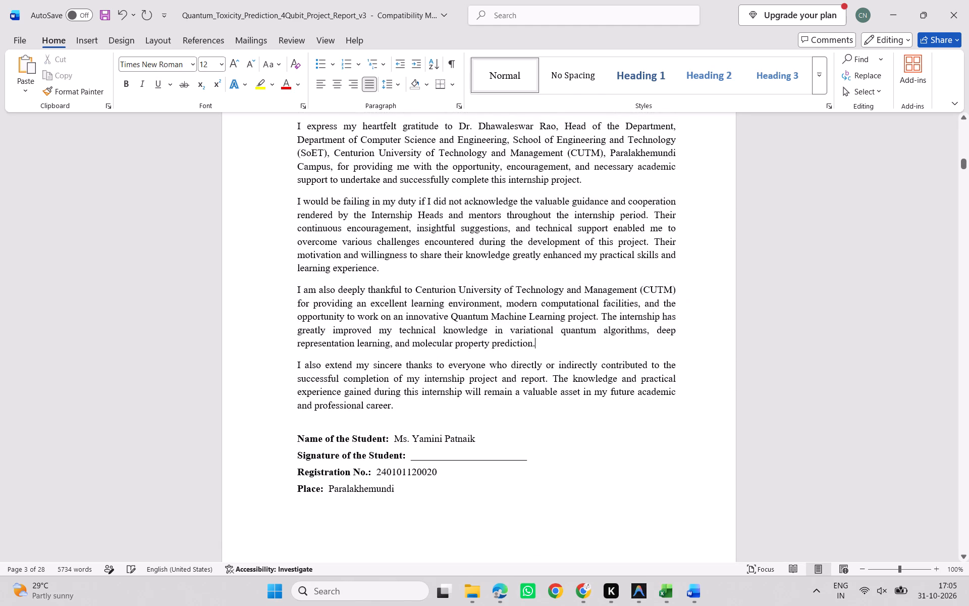
pyautogui.moveTo(551, 346); pyautogui.dragTo(271, 291)
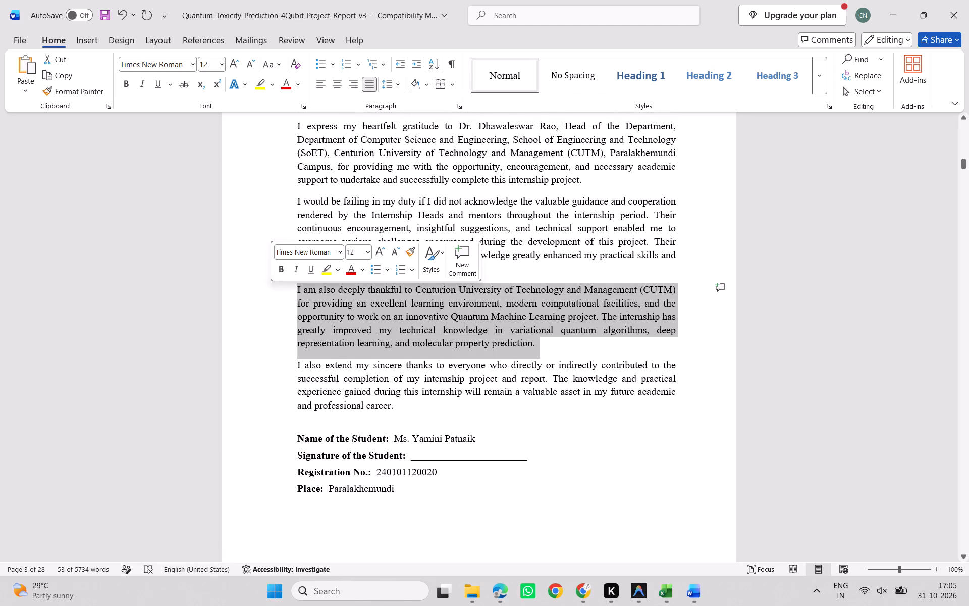
pyautogui.press('BackSpace')
# Review the Acknowledgement page's text and layout against the neighbouring Declaration and Table of Contents pages.
pyautogui.scroll(-4, 396, 277)
pyautogui.scroll(-5, 507, 281)
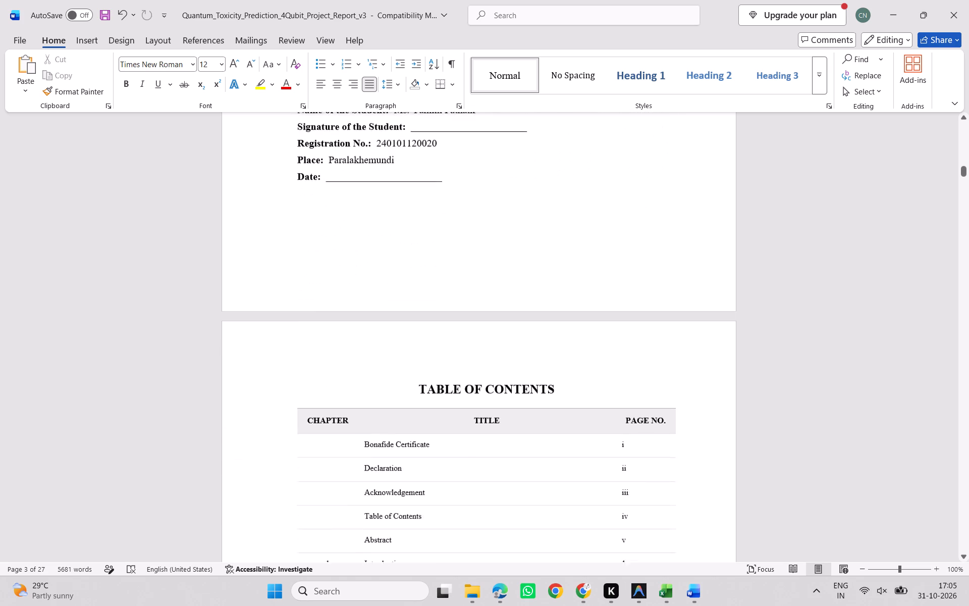
pyautogui.scroll(5, 511, 284)
pyautogui.scroll(-1, 511, 284)
pyautogui.scroll(6, 511, 284)
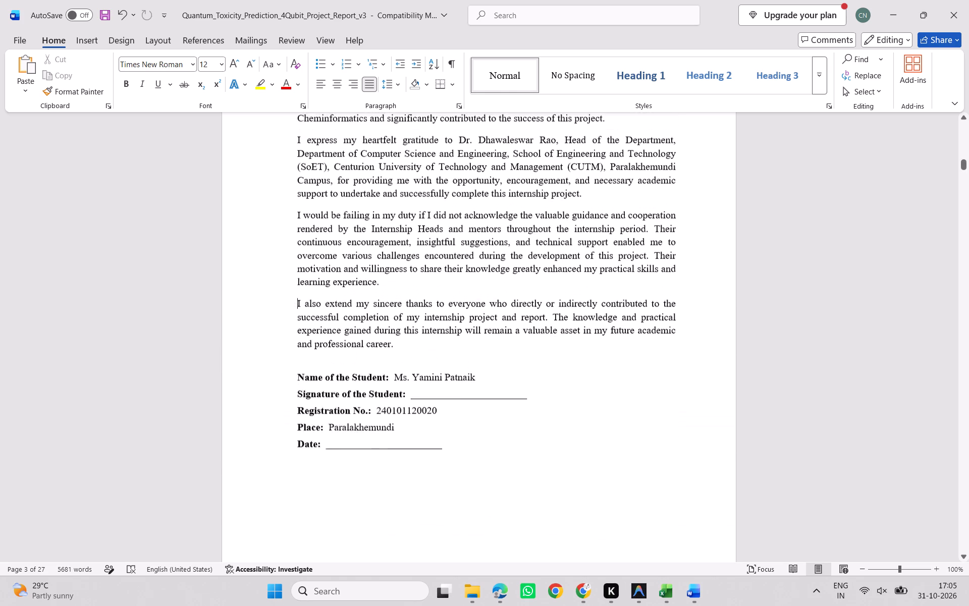
pyautogui.scroll(5, 511, 284)
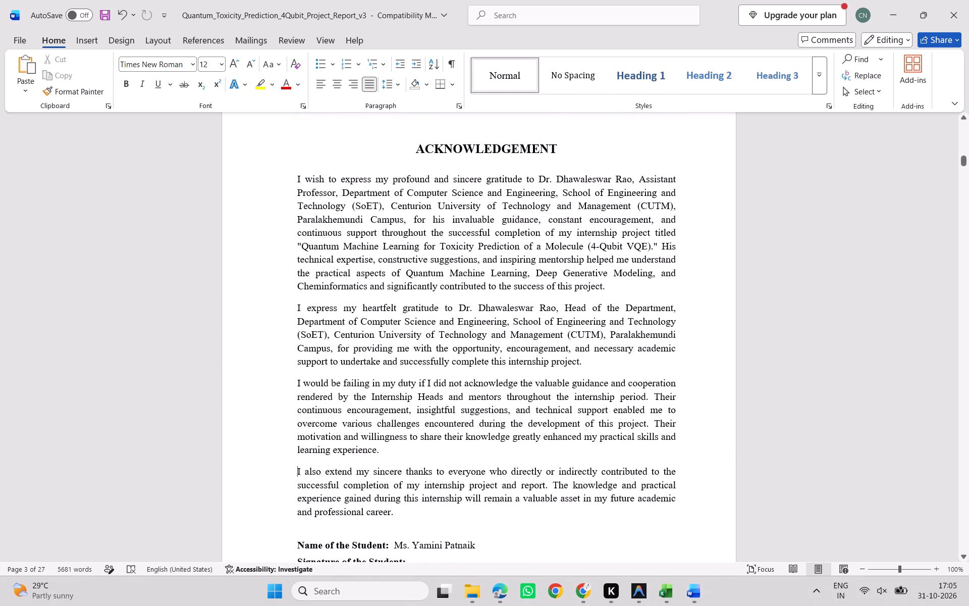
pyautogui.scroll(2, 640, 394)
pyautogui.scroll(-2, 642, 391)
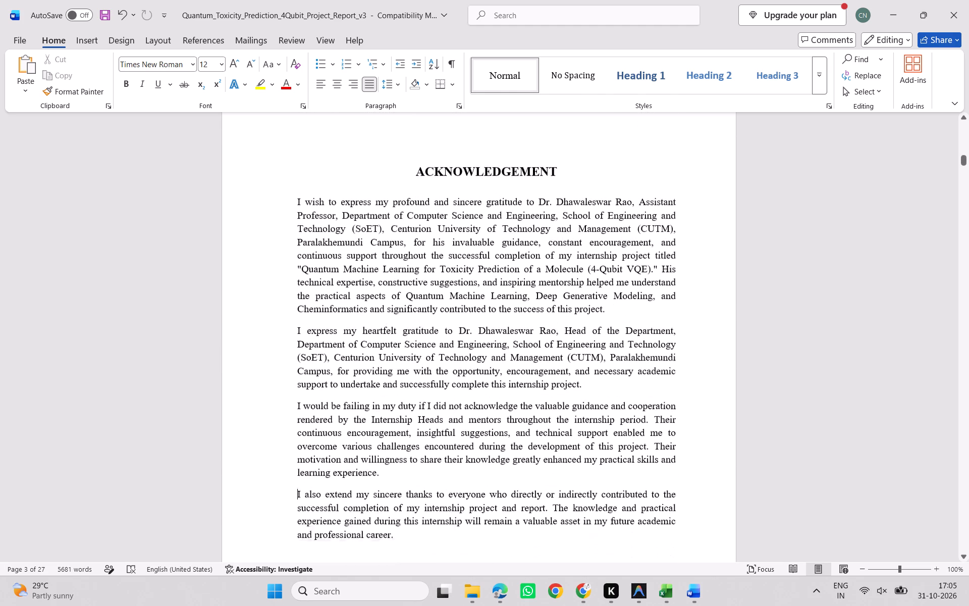
pyautogui.scroll(-2, 642, 391)
pyautogui.scroll(3, 636, 365)
pyautogui.scroll(-1, 636, 365)
pyautogui.scroll(1, 636, 365)
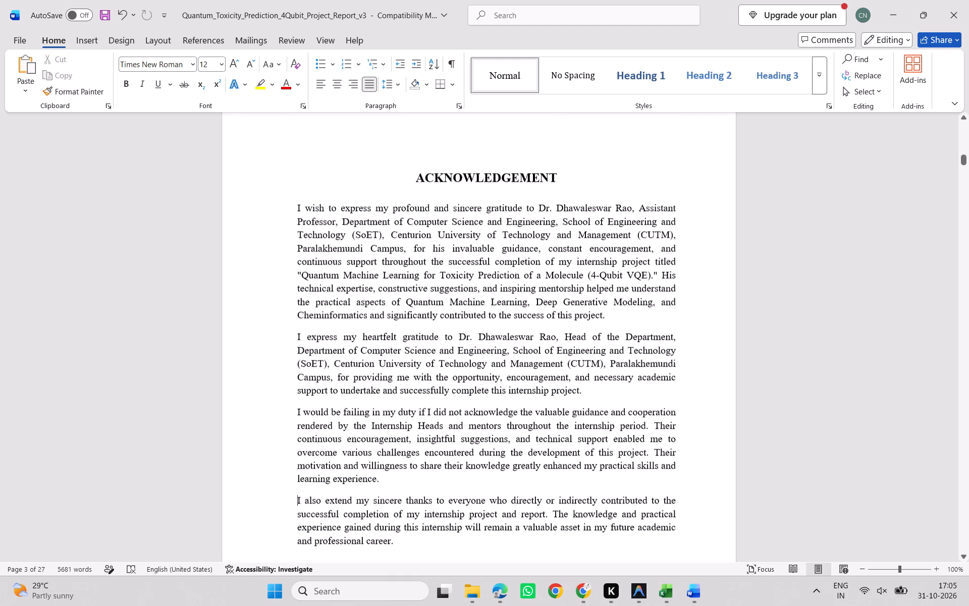
pyautogui.scroll(20, 636, 365)
pyautogui.scroll(1, 636, 365)
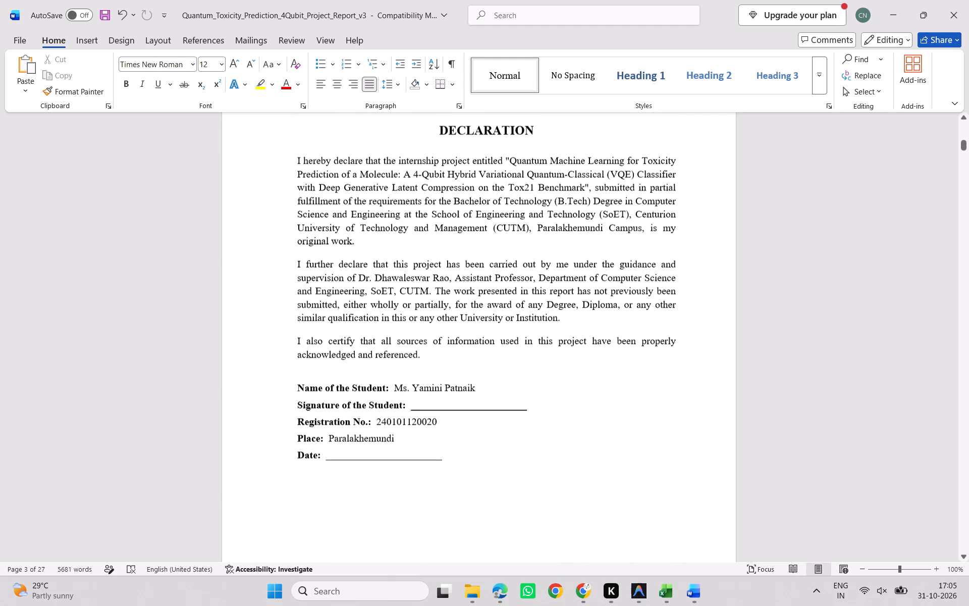
pyautogui.scroll(1, 636, 365)
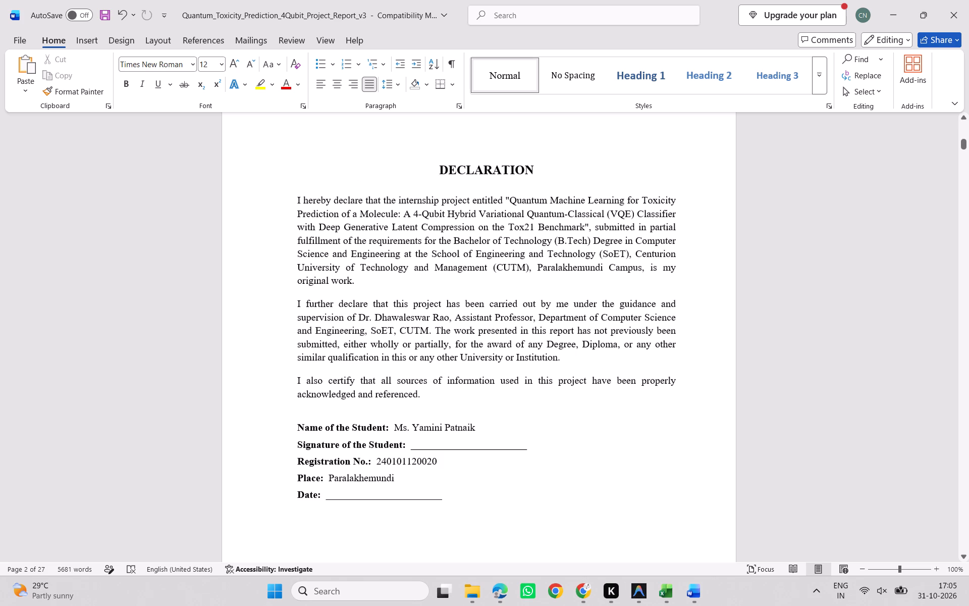
pyautogui.scroll(-5, 690, 289)
pyautogui.scroll(-9, 525, 320)
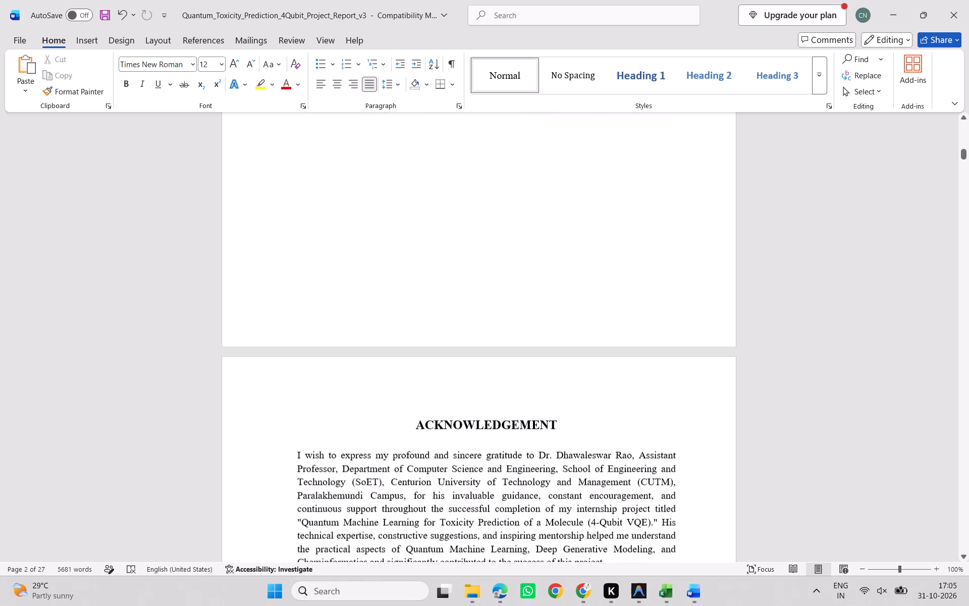
pyautogui.scroll(-4, 576, 483)
pyautogui.scroll(-3, 462, 22)
pyautogui.scroll(1, 458, 26)
pyautogui.scroll(-8, 452, 43)
pyautogui.scroll(-8, 577, 329)
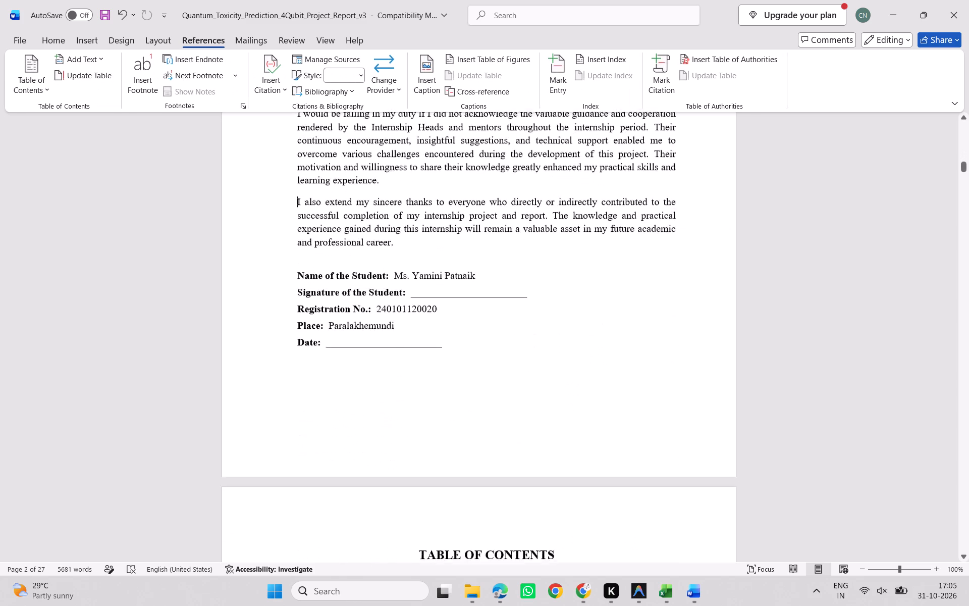
pyautogui.scroll(-4, 599, 335)
pyautogui.scroll(9, 600, 336)
pyautogui.scroll(-1, 593, 330)
pyautogui.scroll(6, 593, 330)
pyautogui.scroll(-1, 585, 318)
pyautogui.scroll(9, 585, 318)
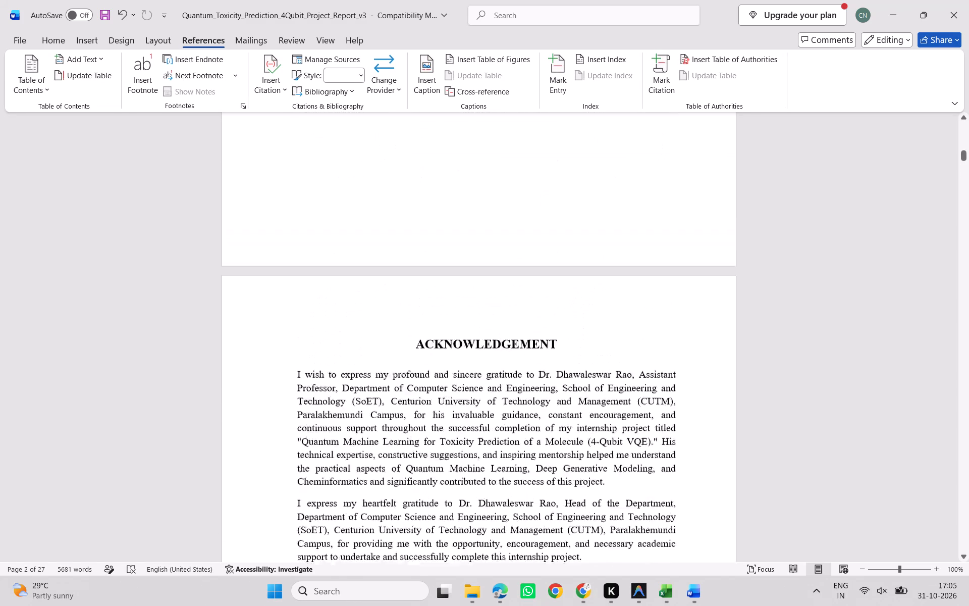
# Read through the front matter from the Bonafide Certificate through the Declaration to the Acknowledgement's student details.
pyautogui.scroll(20, 585, 318)
pyautogui.scroll(9, 585, 318)
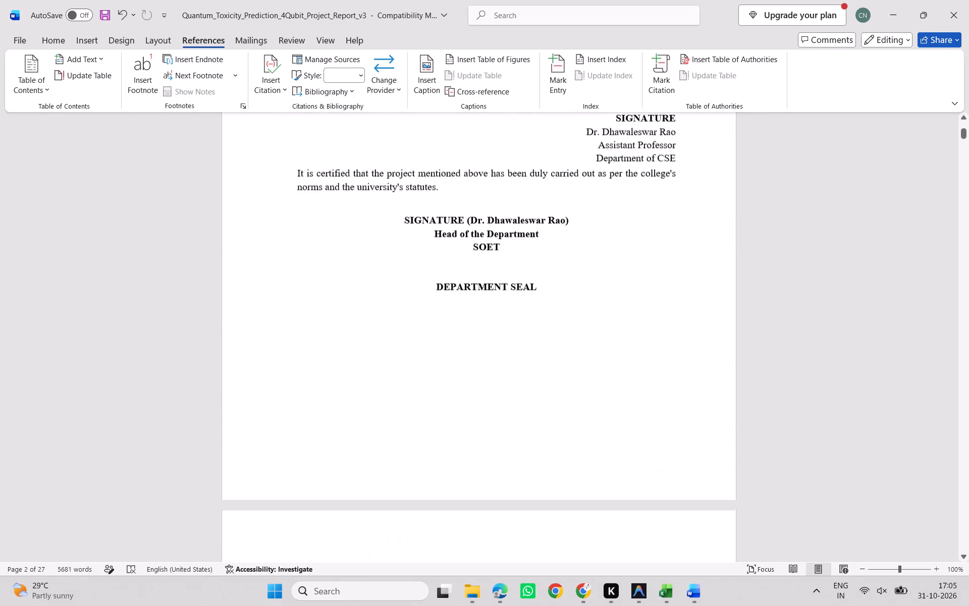
pyautogui.scroll(7, 584, 317)
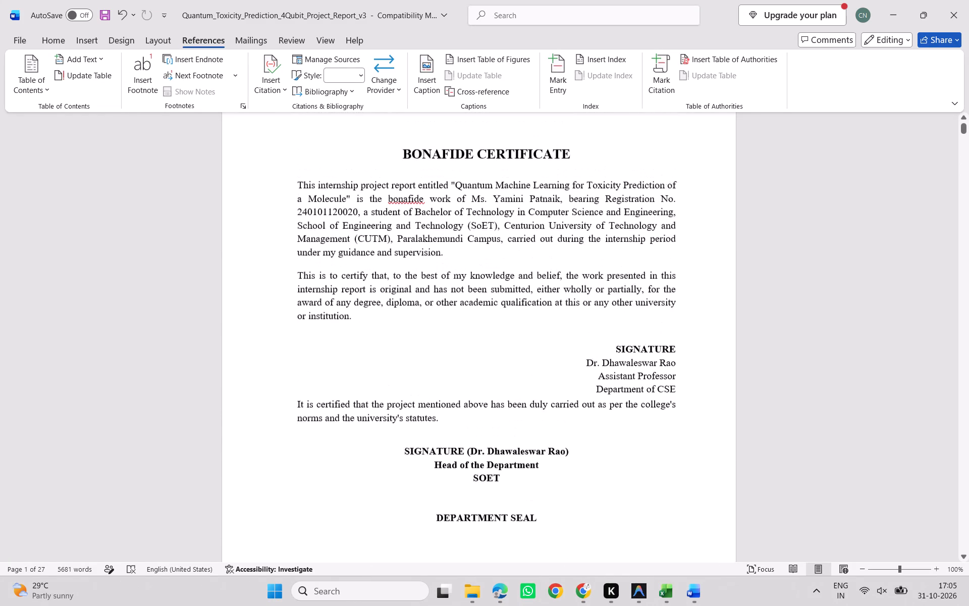
pyautogui.scroll(10, 583, 316)
pyautogui.scroll(-3, 583, 316)
pyautogui.scroll(1, 583, 315)
pyautogui.scroll(-7, 583, 315)
pyautogui.scroll(1, 577, 362)
pyautogui.scroll(-2, 577, 362)
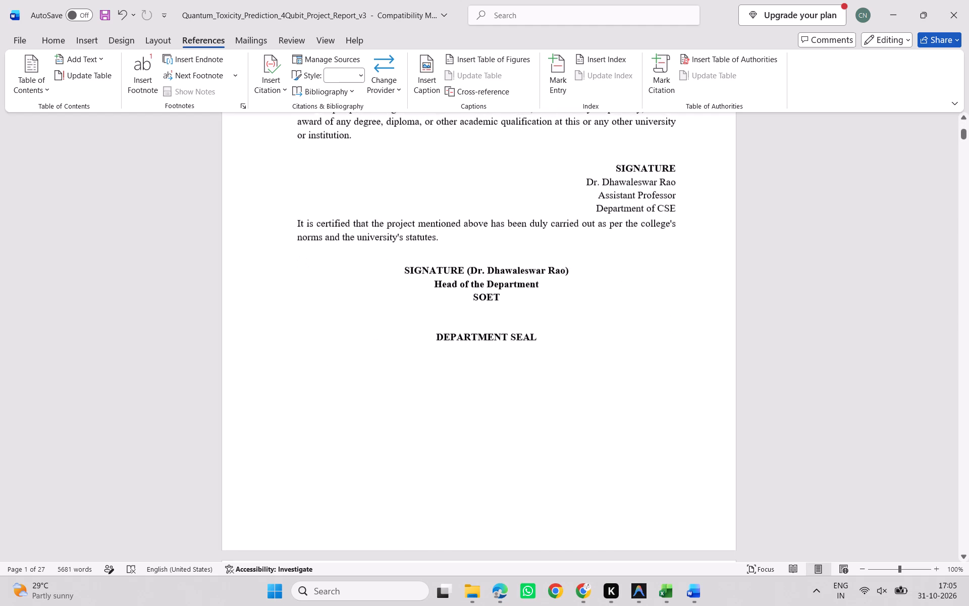
pyautogui.scroll(-13, 577, 362)
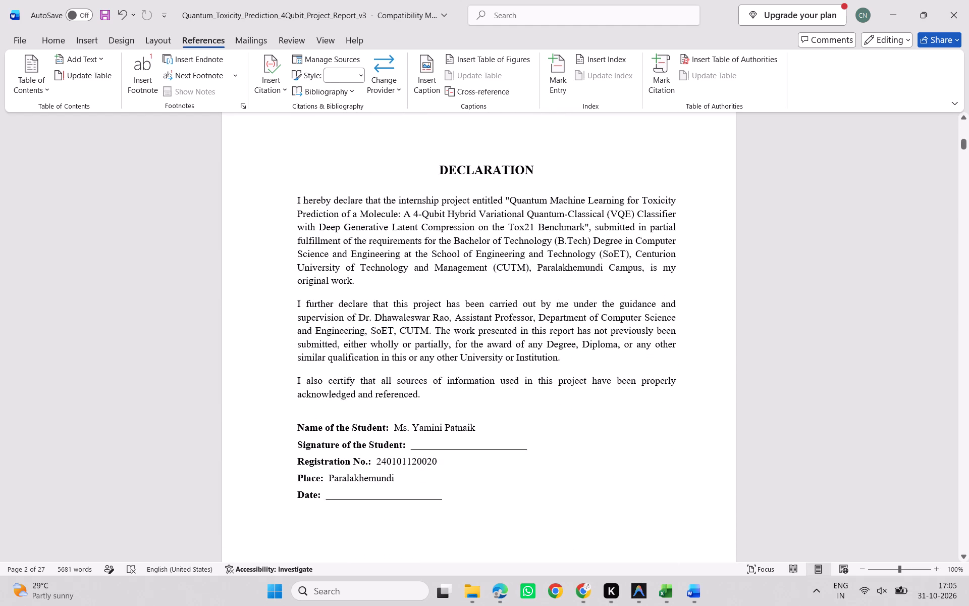
pyautogui.scroll(-3, 590, 356)
pyautogui.scroll(-1, 522, 321)
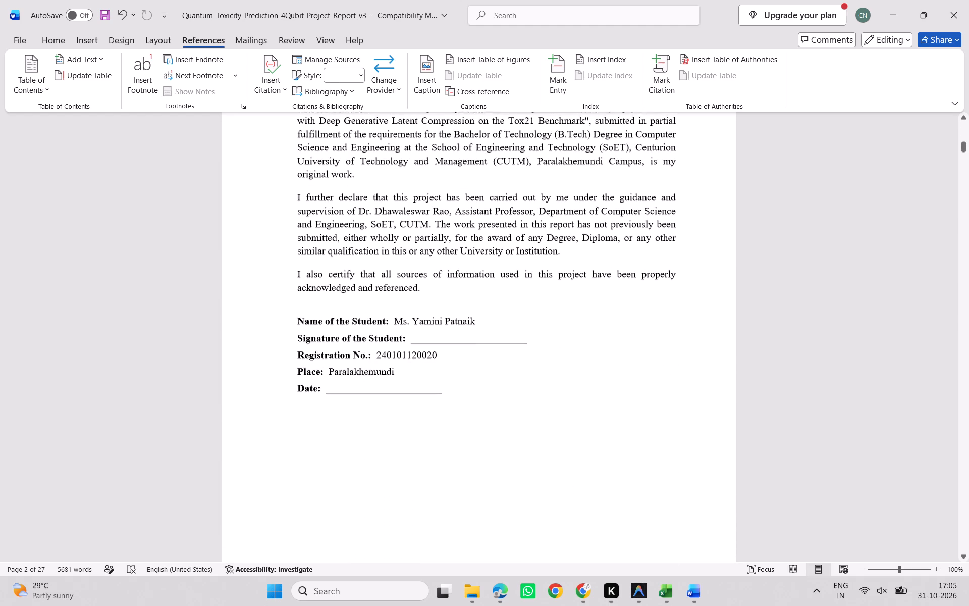
pyautogui.scroll(-20, 522, 324)
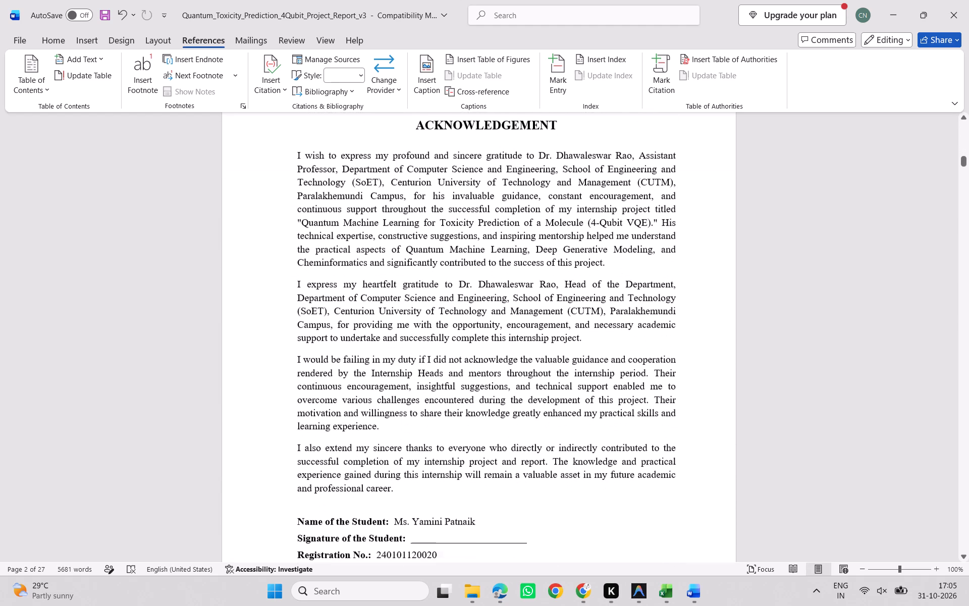
pyautogui.scroll(-3, 520, 336)
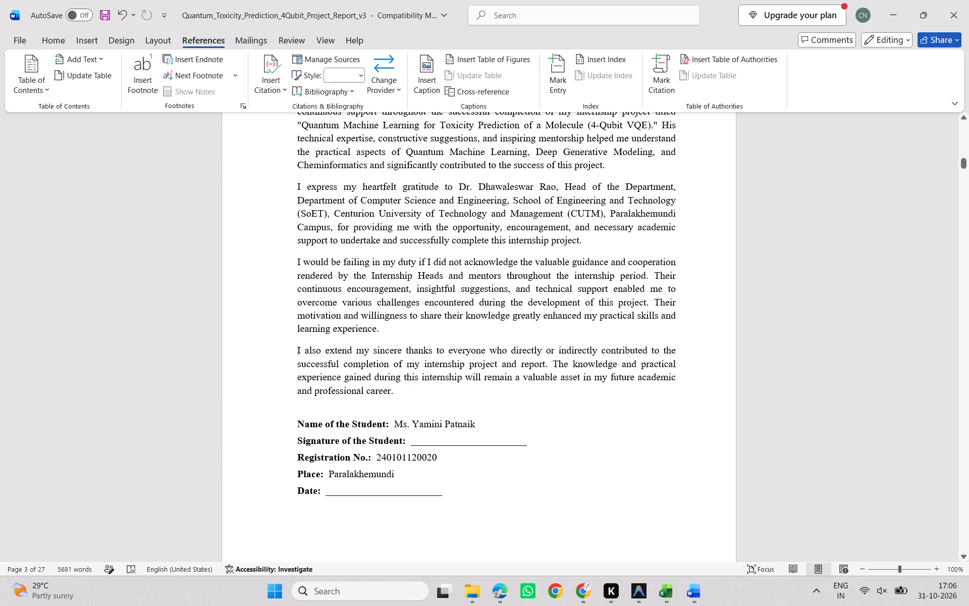
# Recheck the Acknowledgement, Declaration and Bonafide Certificate, examining the "Assistant Professor" designation in the certificate's signature block.
pyautogui.scroll(3, 605, 350)
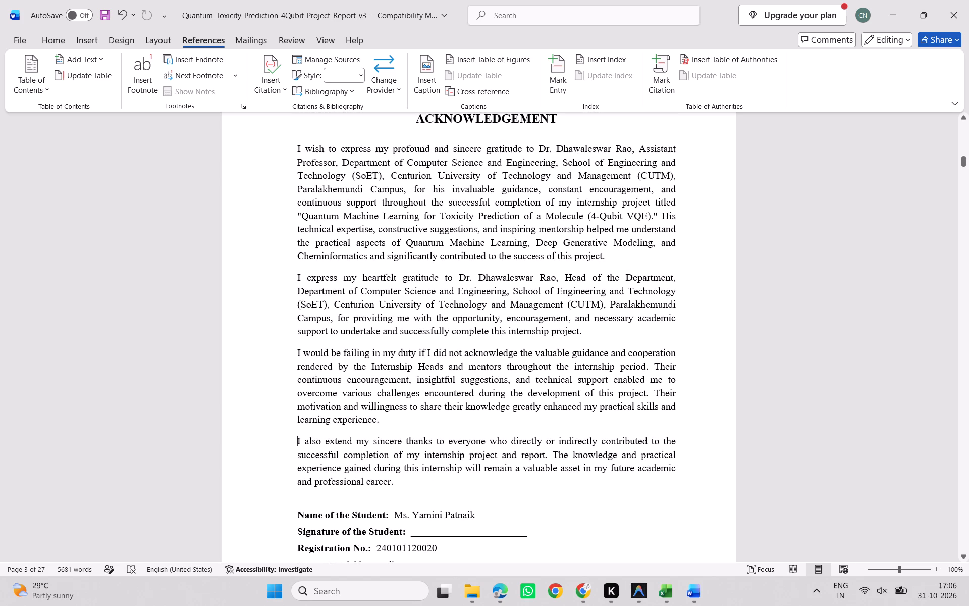
pyautogui.scroll(8, 667, 343)
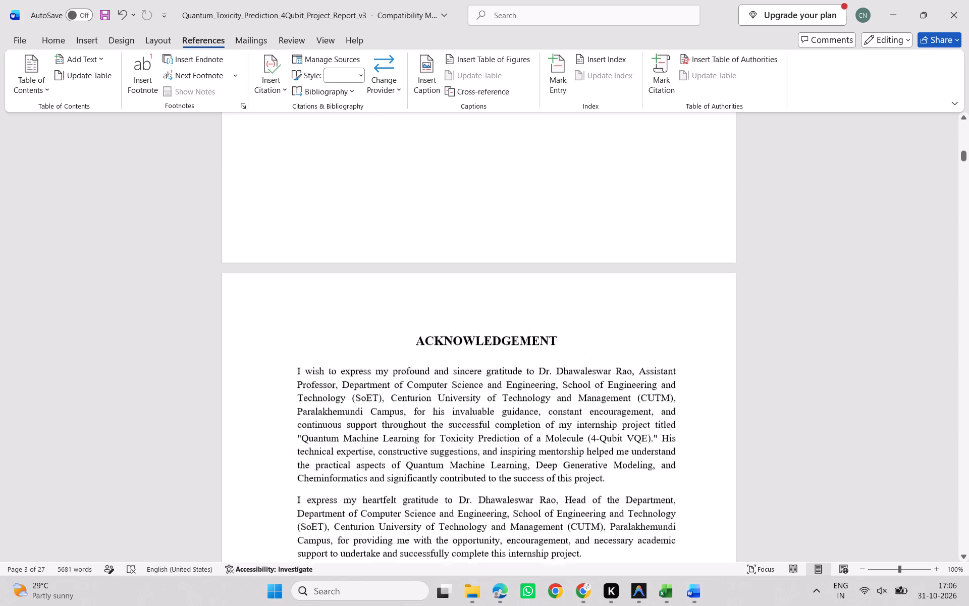
pyautogui.scroll(6, 637, 333)
pyautogui.scroll(-1, 632, 332)
pyautogui.scroll(12, 632, 332)
pyautogui.scroll(-1, 632, 332)
pyautogui.scroll(7, 632, 332)
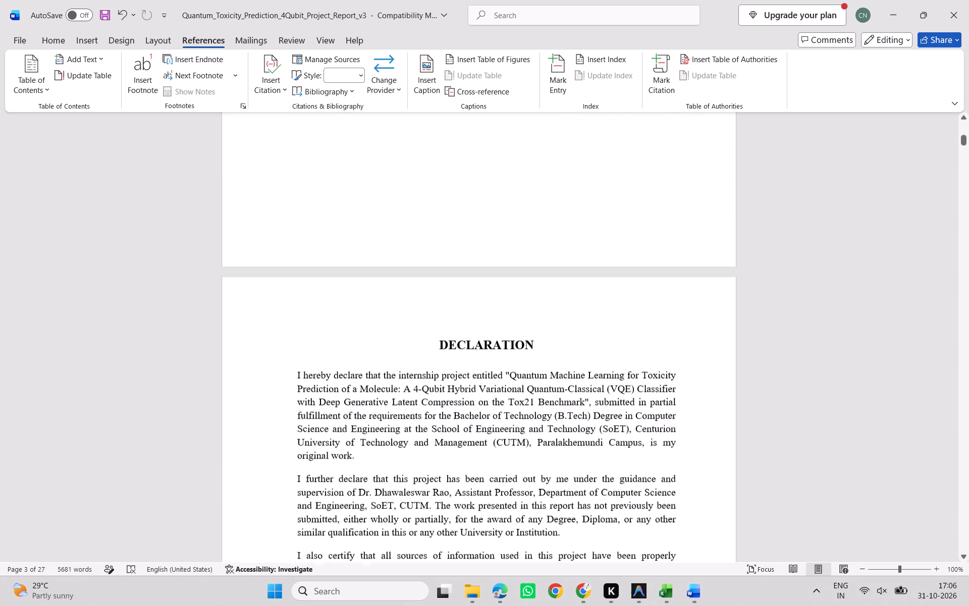
pyautogui.scroll(12, 632, 332)
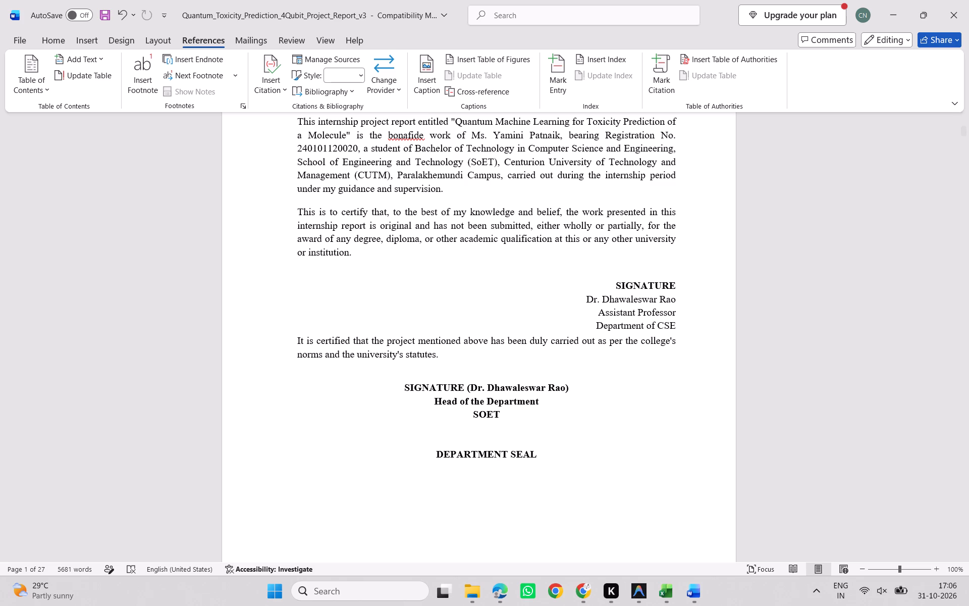
pyautogui.moveTo(600, 313); pyautogui.dragTo(671, 313)
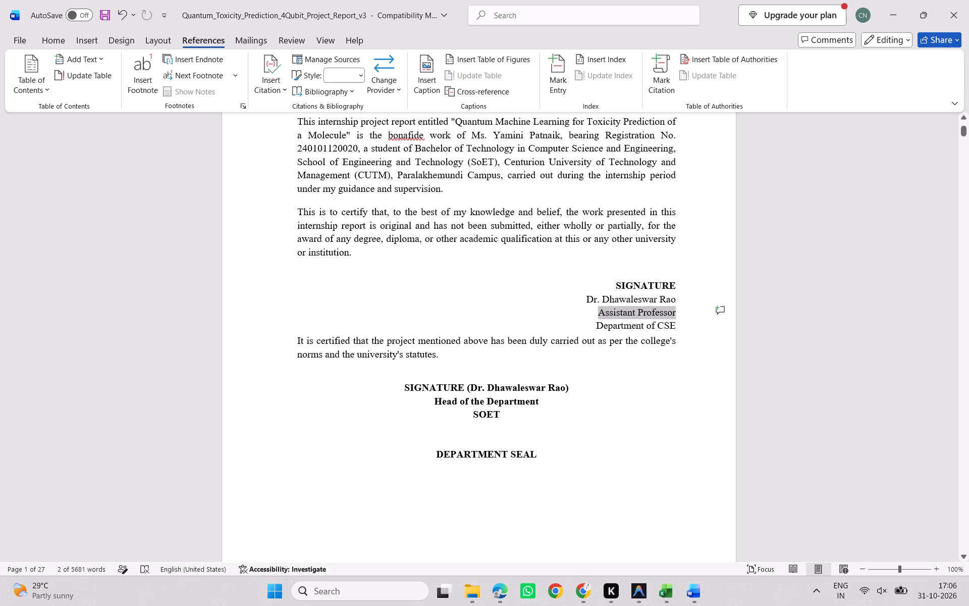
pyautogui.click(720, 431)
pyautogui.scroll(-7, 615, 445)
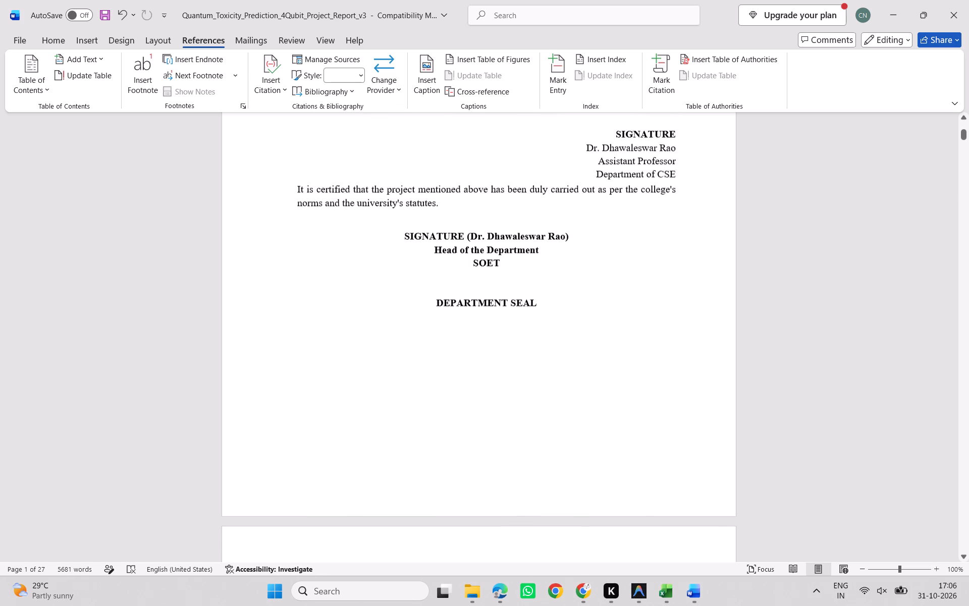
pyautogui.scroll(-3, 611, 428)
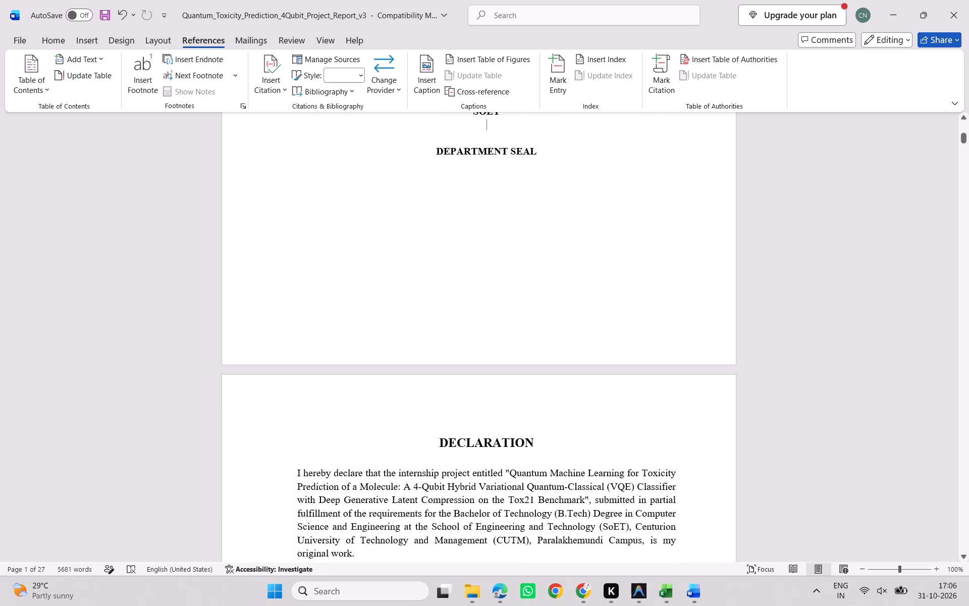
# Change the "Assistant Professor" designation in the Bonafide Certificate's signature block to "Associate Professor".
pyautogui.scroll(4, 596, 423)
pyautogui.moveTo(577, 416); pyautogui.dragTo(461, 265, button='right')
pyautogui.scroll(2, 444, 214)
pyautogui.click(292, 275)
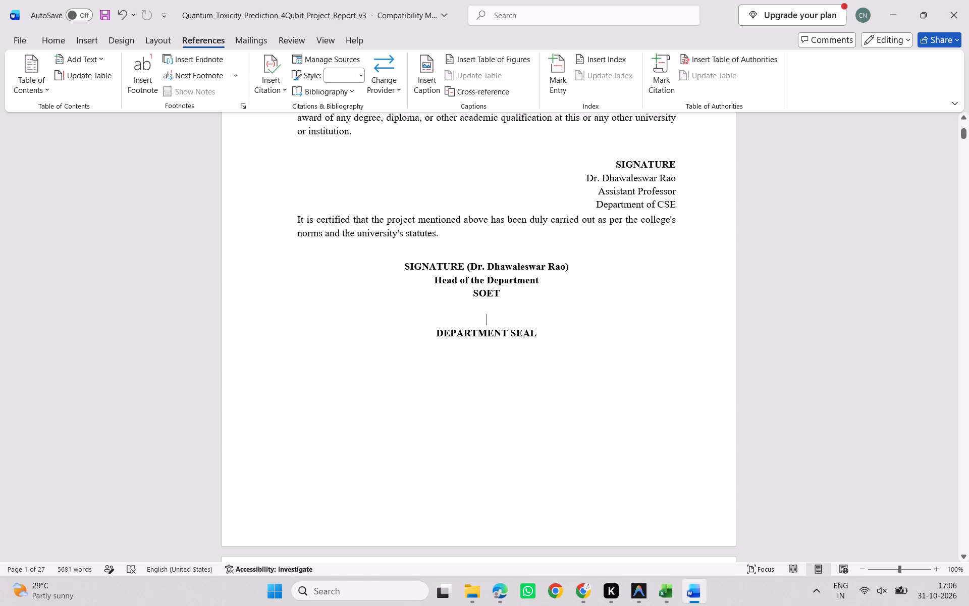
pyautogui.click(293, 276)
pyautogui.click(619, 192)
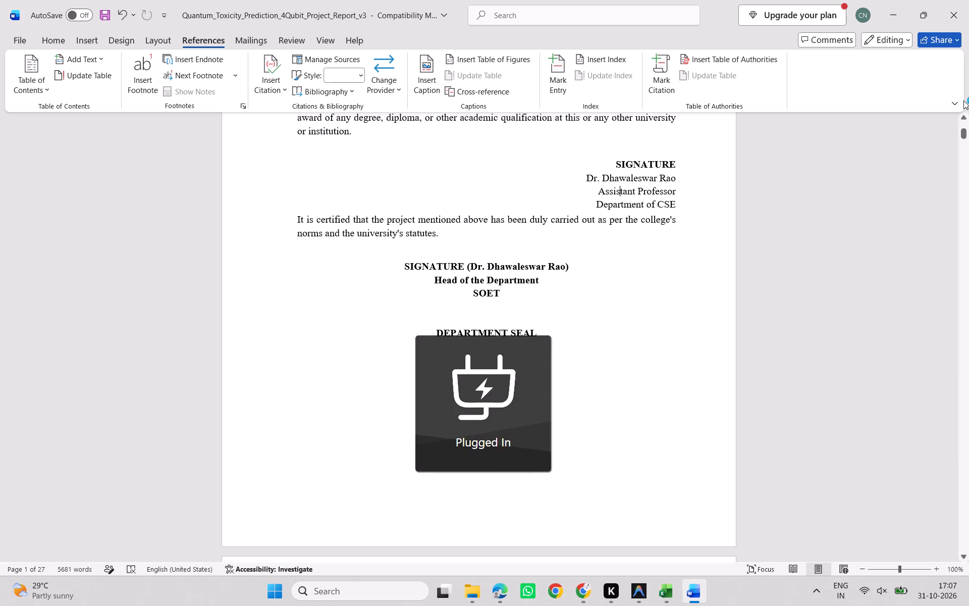
pyautogui.click(636, 190)
pyautogui.press('Left')
pyautogui.press('BackSpace')
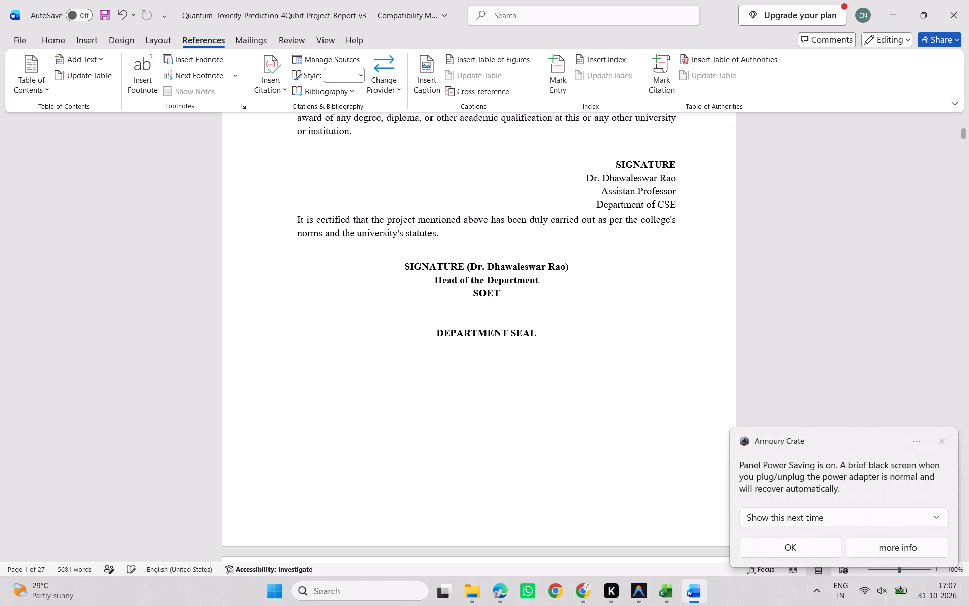
pyautogui.press('BackSpace')
pyautogui.press('BackSpace')
pyautogui.press('BackSpace')
pyautogui.press('BackSpace')
pyautogui.press('BackSpace')
pyautogui.write('ociate')
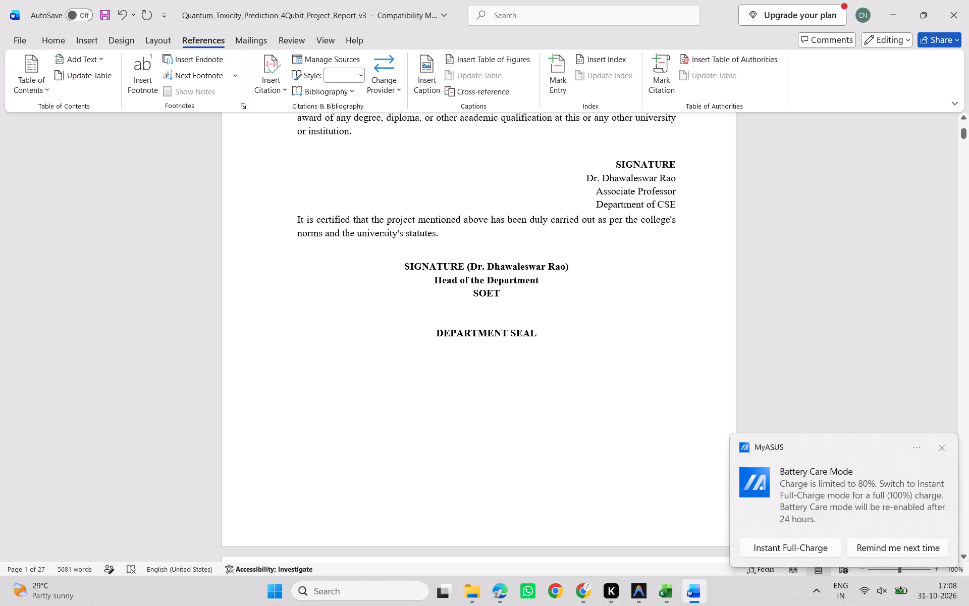
pyautogui.click(945, 449)
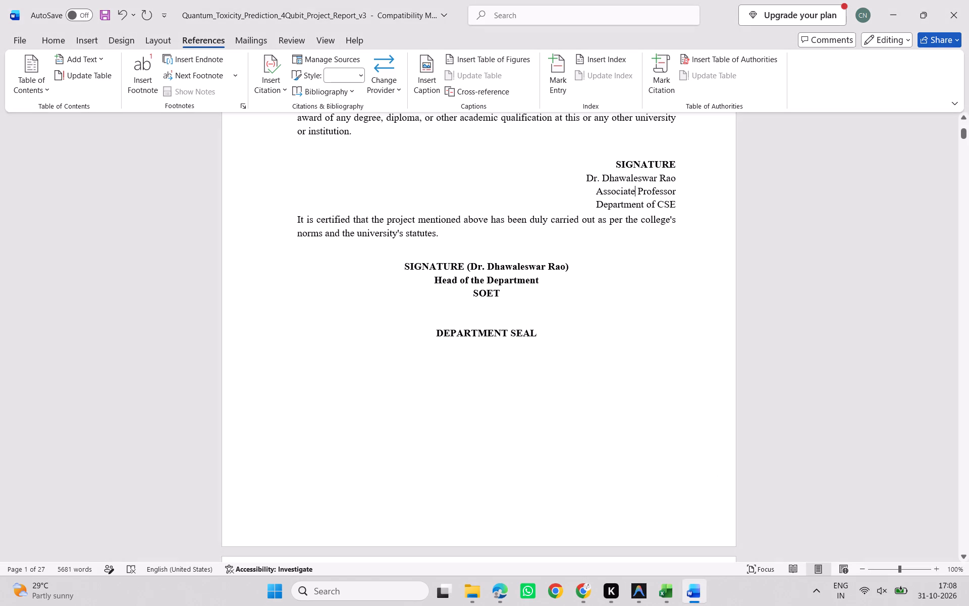
# Delete the subtitle from "A 4-Qubit Hybrid" through "Tox21 Benchmark" in the project title of the Declaration's first paragraph.
pyautogui.scroll(-1, 497, 391)
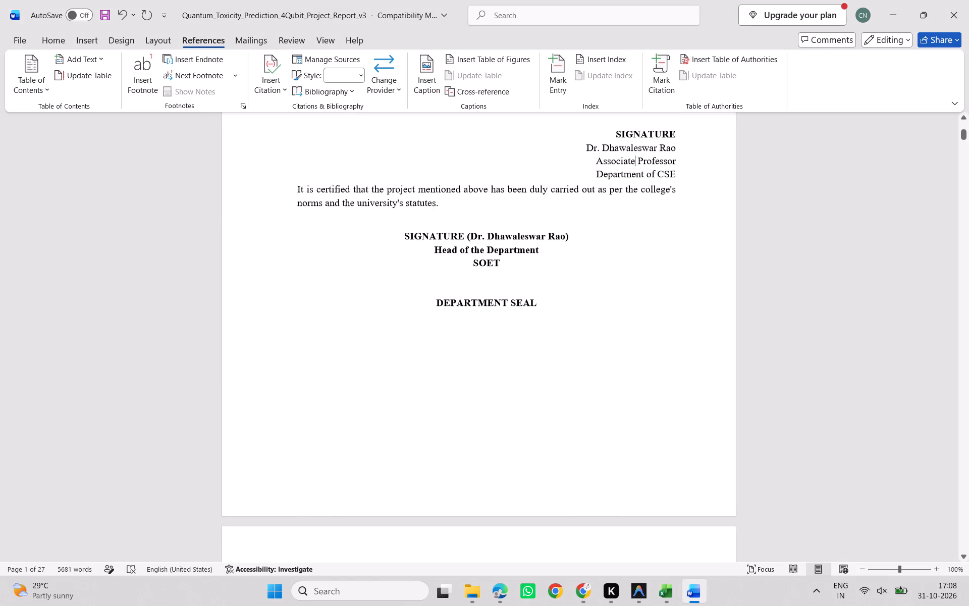
pyautogui.scroll(-6, 498, 392)
pyautogui.scroll(1, 498, 392)
pyautogui.scroll(-9, 498, 392)
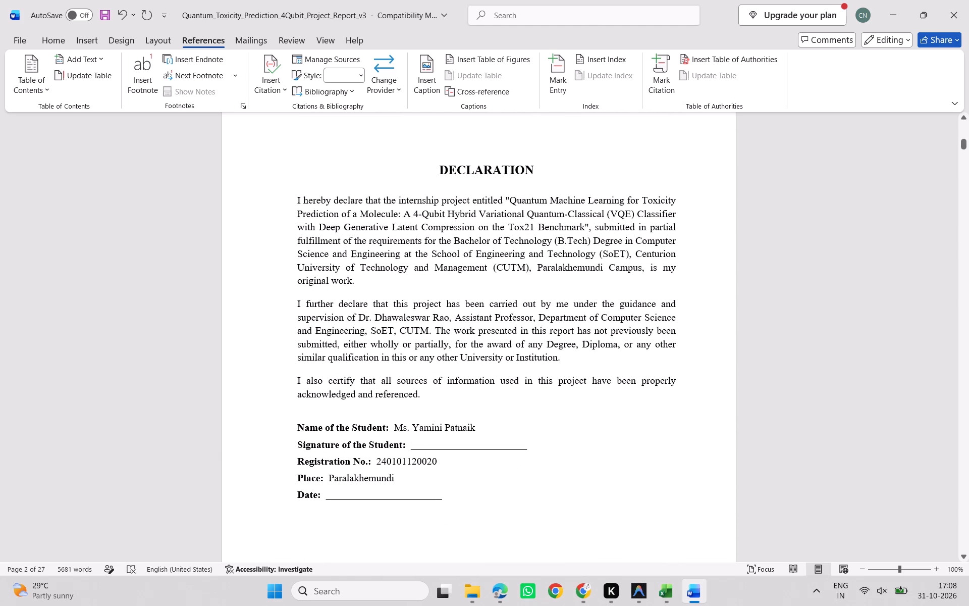
pyautogui.click(585, 226)
pyautogui.moveTo(583, 228); pyautogui.dragTo(581, 228)
pyautogui.moveTo(581, 228); pyautogui.dragTo(398, 214)
pyautogui.press('BackSpace')
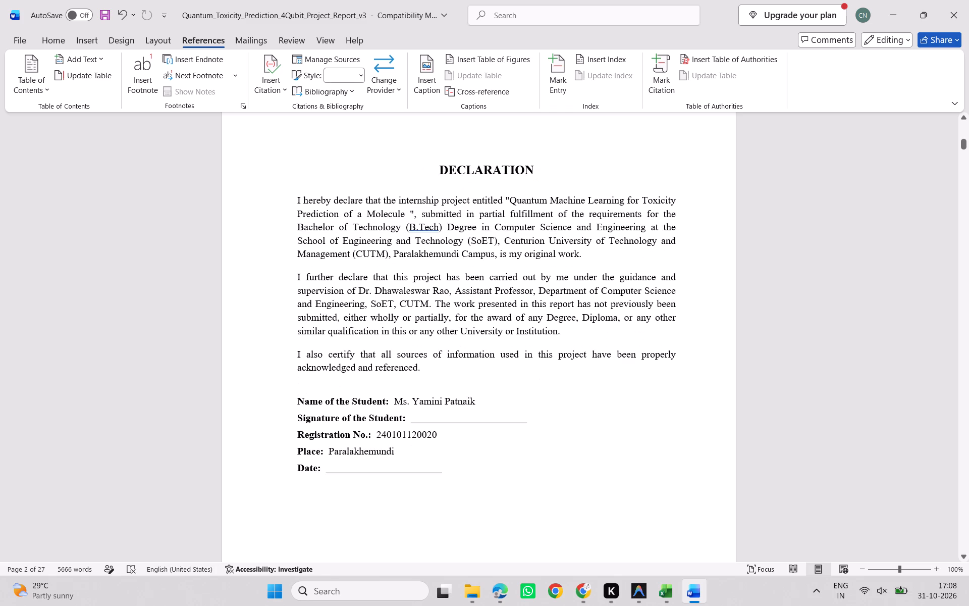
# Remove the extra space between "Molecule" and the closing quotation mark in the Declaration's project title.
pyautogui.press('Right')
pyautogui.press('BackSpace')
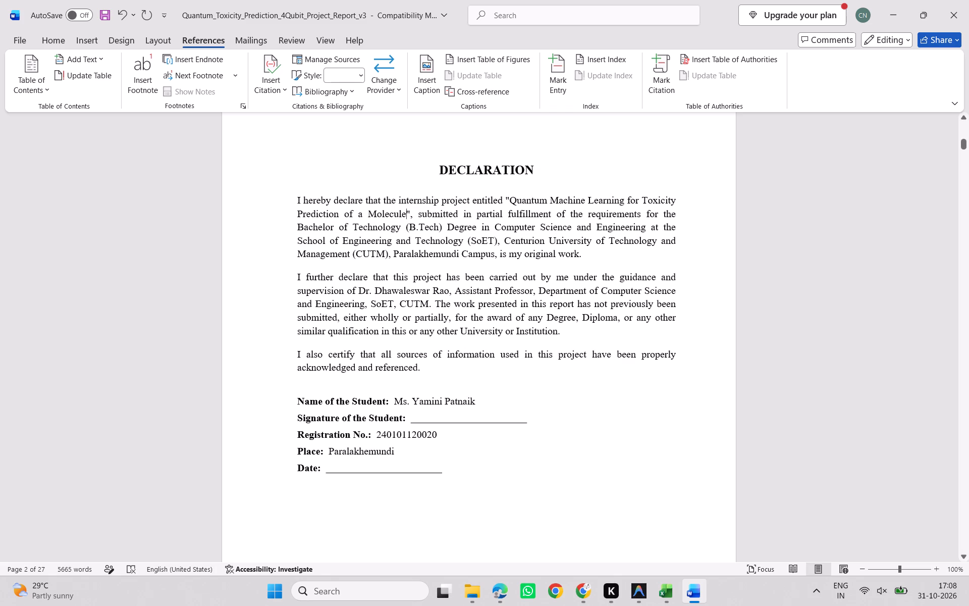
# Change the supervisor's designation in the Declaration's second paragraph from "Assistant Professor" to "Associate Professor".
pyautogui.scroll(-2, 435, 329)
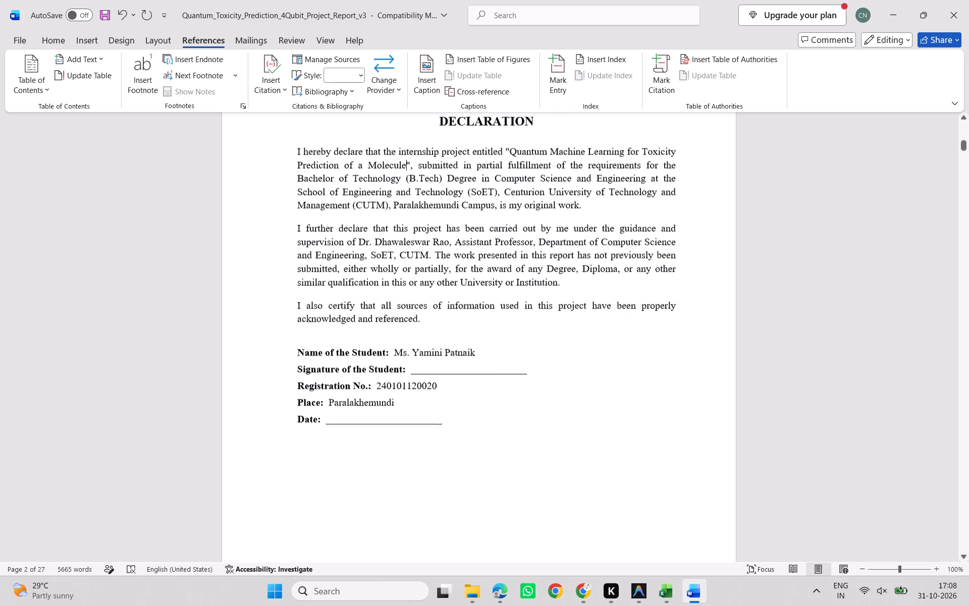
pyautogui.scroll(-2, 435, 329)
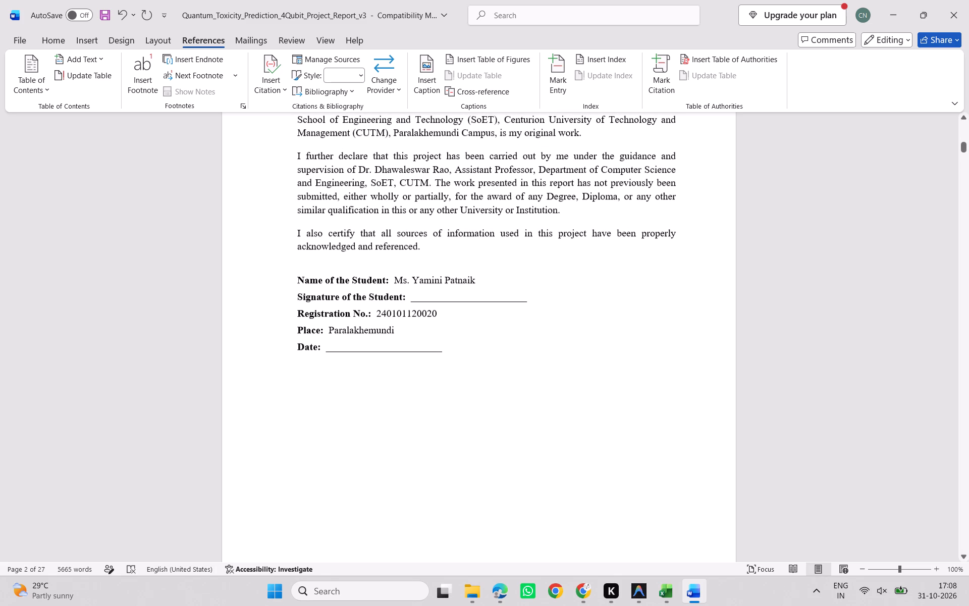
pyautogui.scroll(2, 508, 301)
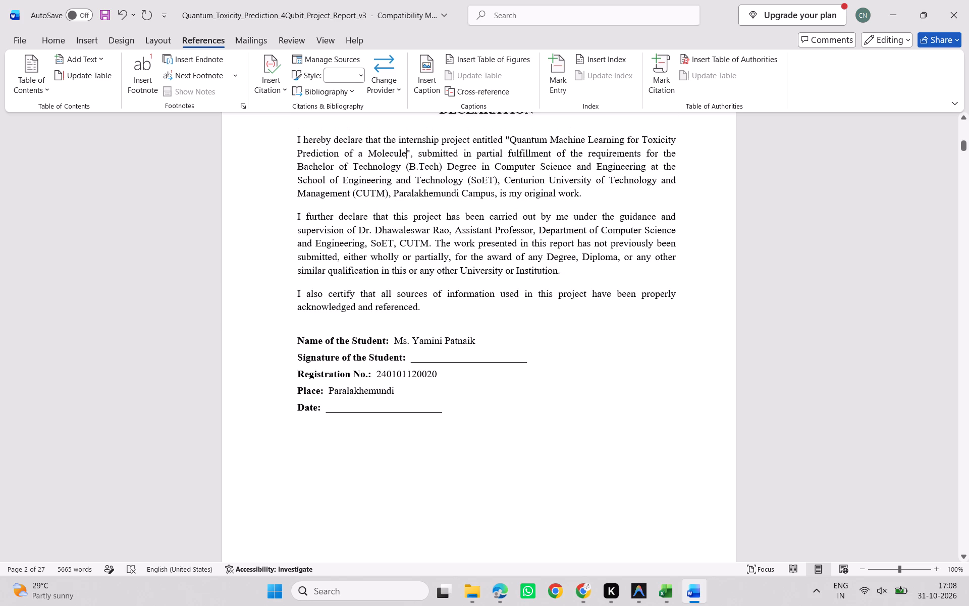
pyautogui.click(494, 229)
pyautogui.press('Left')
pyautogui.press('BackSpace')
pyautogui.press('BackSpace')
pyautogui.press('BackSpace')
pyautogui.press('BackSpace')
pyautogui.press('BackSpace')
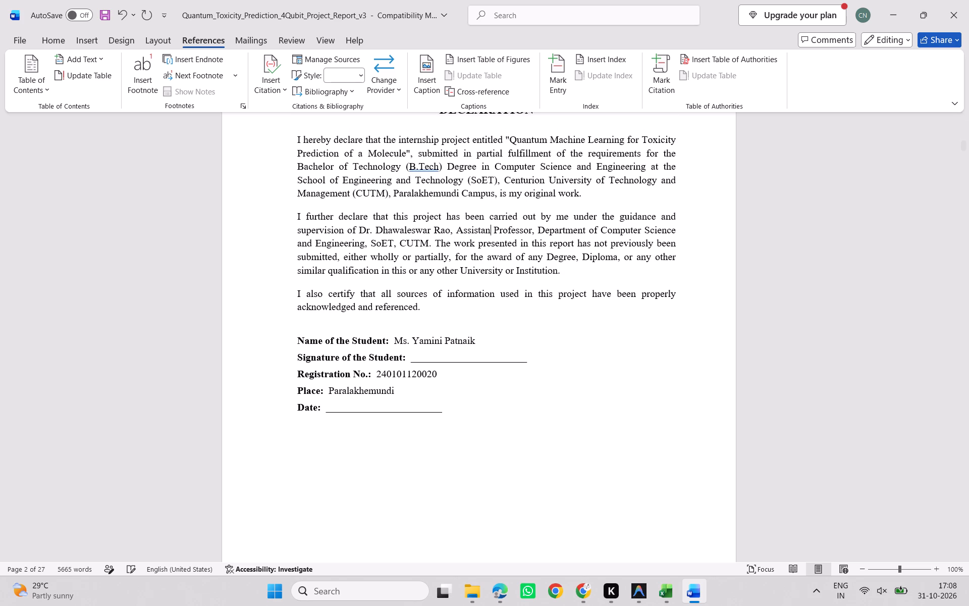
pyautogui.press('BackSpace')
pyautogui.press('BackSpace')
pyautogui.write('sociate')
# Review the Bonafide Certificate and the Declaration, checking the project title and the supervisor's designation in each.
pyautogui.scroll(4, 606, 373)
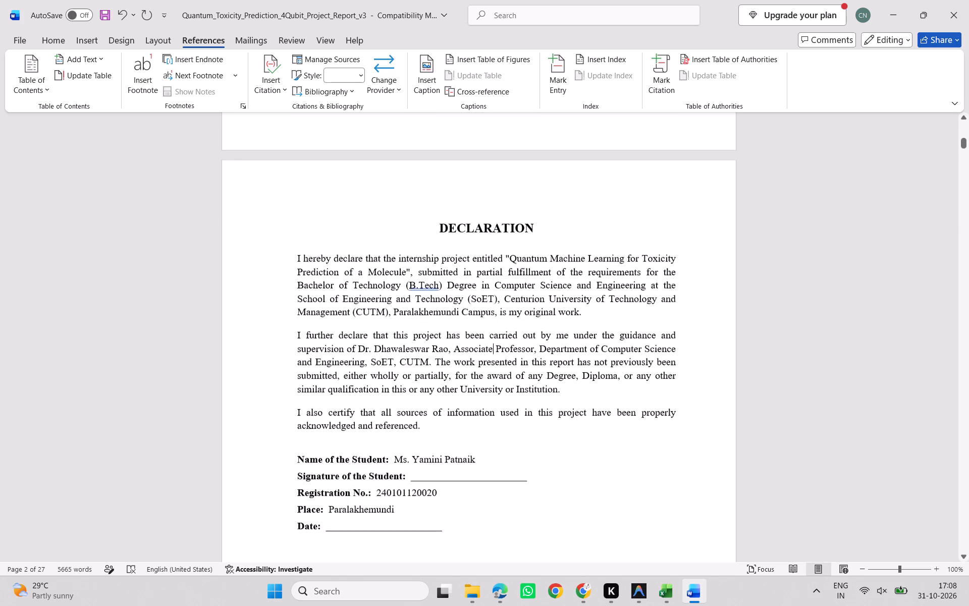
pyautogui.scroll(2, 603, 374)
pyautogui.scroll(-1, 603, 374)
pyautogui.scroll(2, 603, 374)
pyautogui.scroll(-1, 603, 374)
pyautogui.scroll(9, 603, 374)
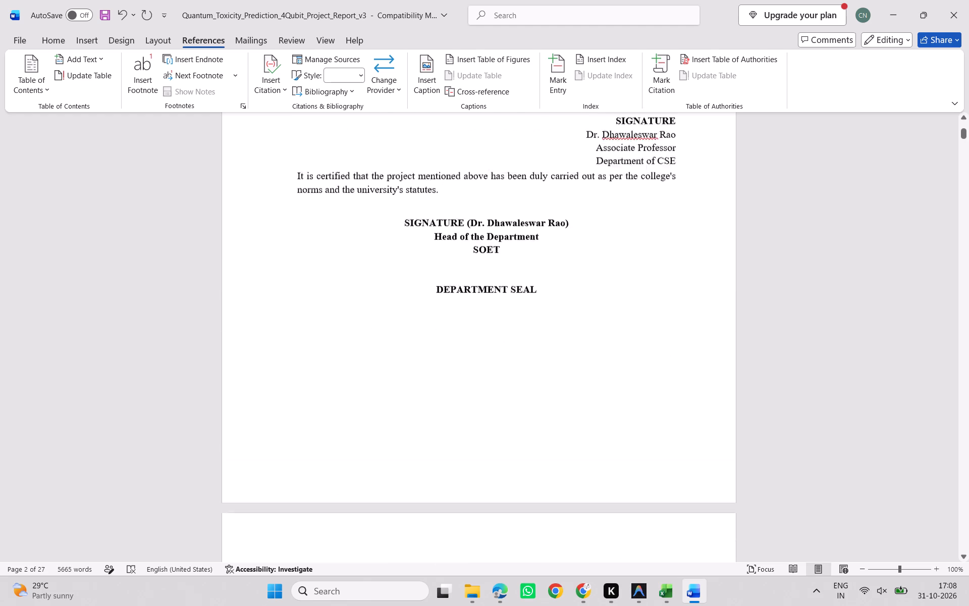
pyautogui.scroll(5, 603, 374)
pyautogui.scroll(-1, 603, 374)
pyautogui.scroll(3, 603, 374)
pyautogui.scroll(-1, 603, 374)
pyautogui.scroll(10, 603, 374)
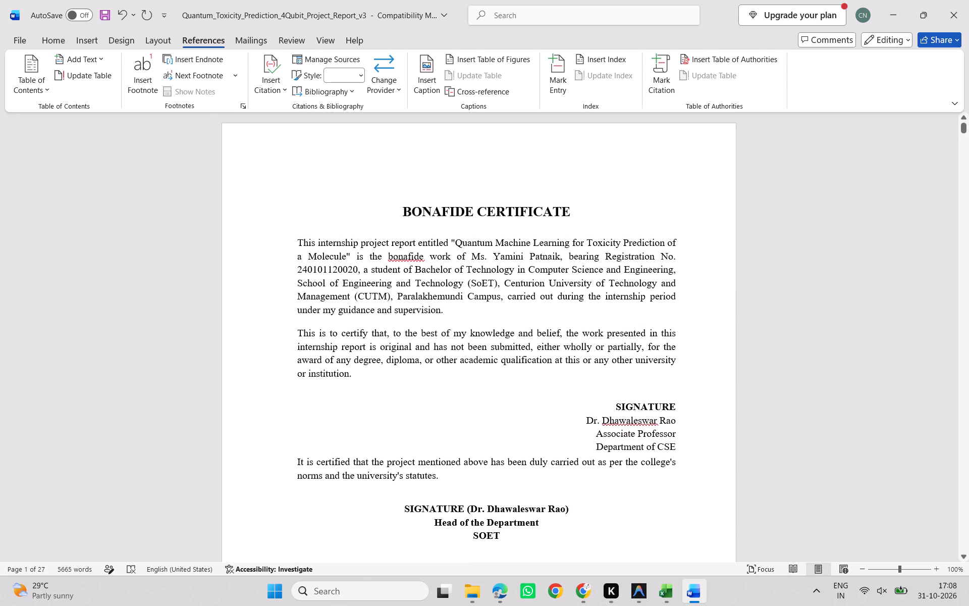
pyautogui.scroll(-8, 544, 395)
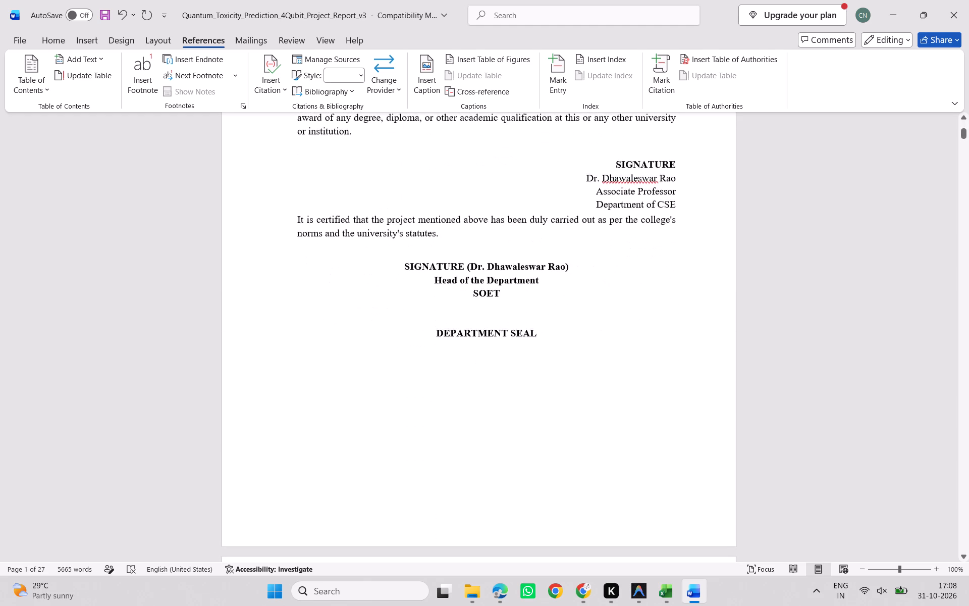
pyautogui.scroll(-12, 585, 389)
pyautogui.scroll(1, 585, 389)
pyautogui.scroll(-4, 585, 389)
pyautogui.scroll(1, 585, 381)
pyautogui.scroll(-6, 585, 381)
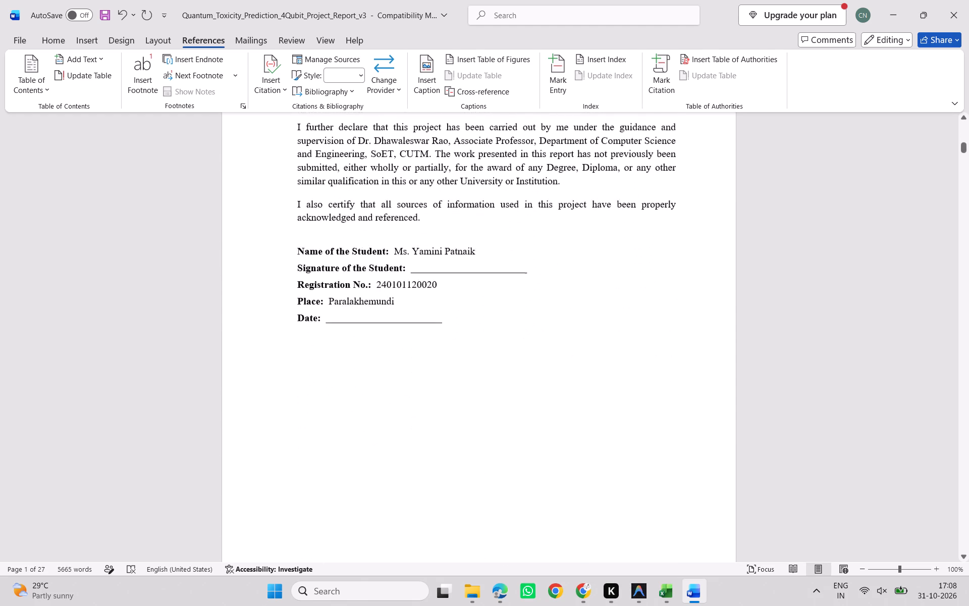
# Change the supervisor's designation in the Acknowledgement's first paragraph from "Assistant Professor" to "Associate Professor".
pyautogui.scroll(-17, 585, 381)
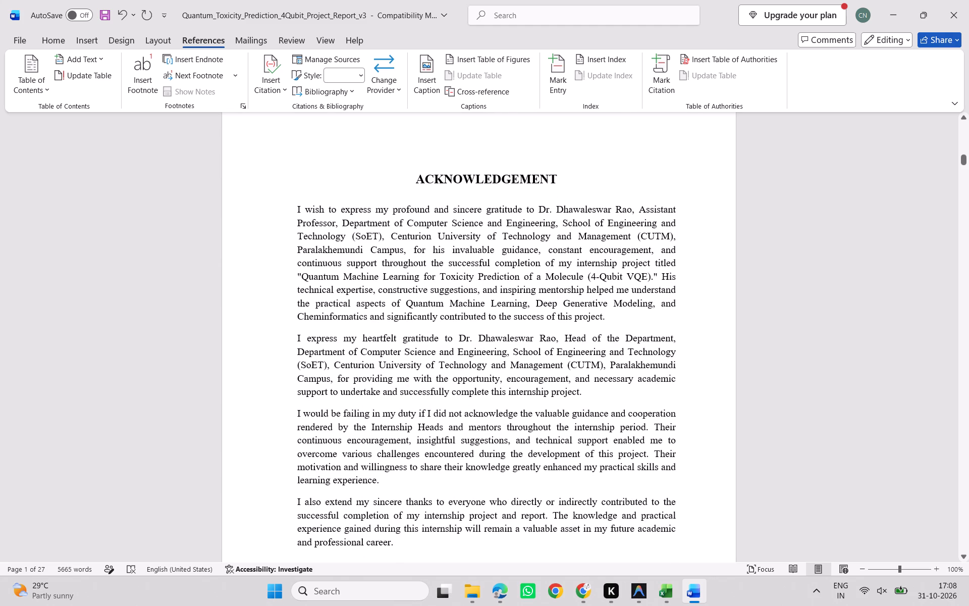
pyautogui.scroll(-4, 585, 373)
pyautogui.scroll(3, 585, 373)
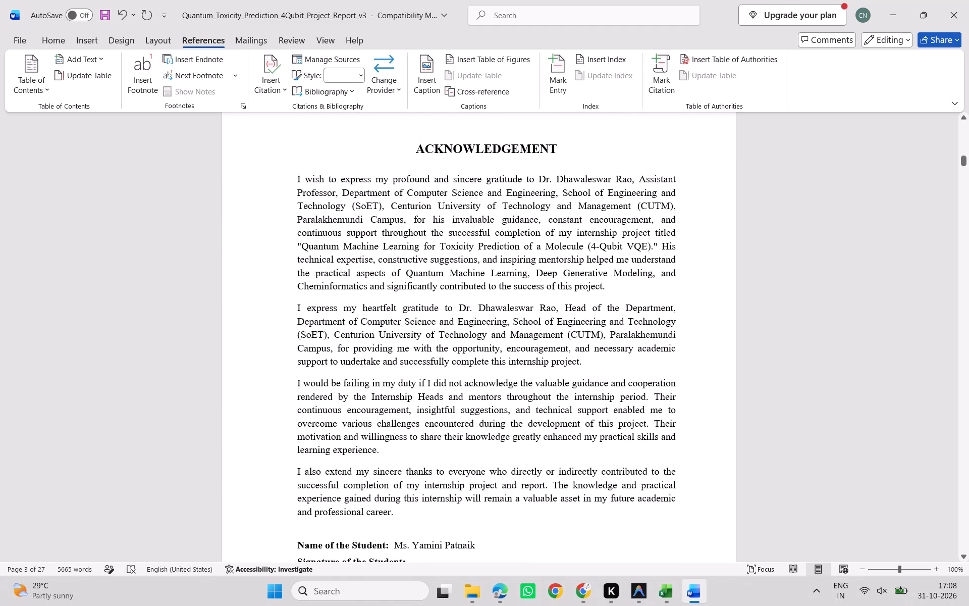
pyautogui.click(679, 179)
pyautogui.press('Left')
pyautogui.press('BackSpace')
pyautogui.press('BackSpace')
pyautogui.press('BackSpace')
pyautogui.press('BackSpace')
pyautogui.press('BackSpace')
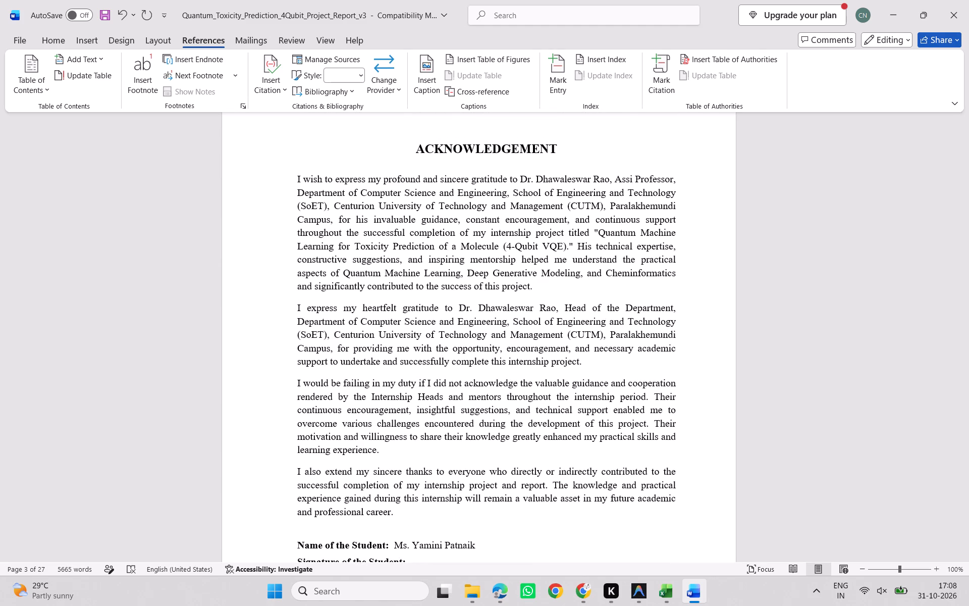
pyautogui.press('BackSpace')
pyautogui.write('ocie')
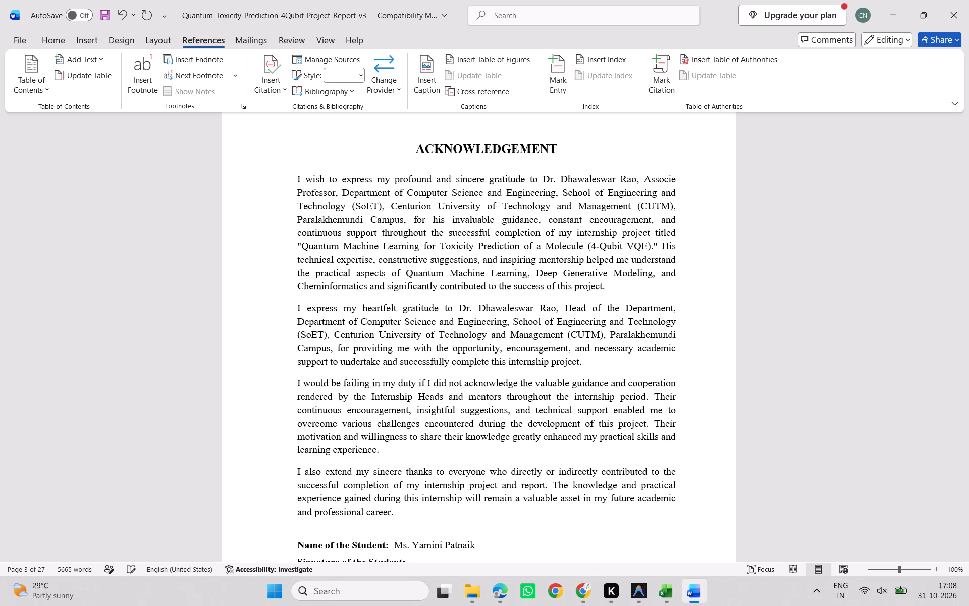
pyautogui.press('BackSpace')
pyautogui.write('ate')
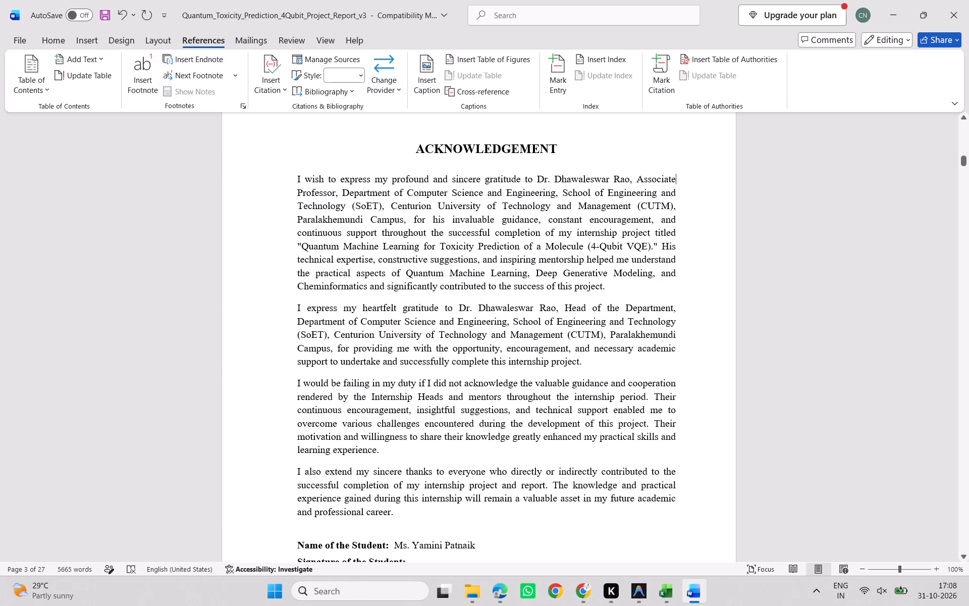
# Delete "(4-Qubit VQE)" from the end of the project title in the Acknowledgement's first paragraph.
pyautogui.click(652, 245)
pyautogui.press('BackSpace')
pyautogui.press('BackSpace')
pyautogui.press('BackSpace')
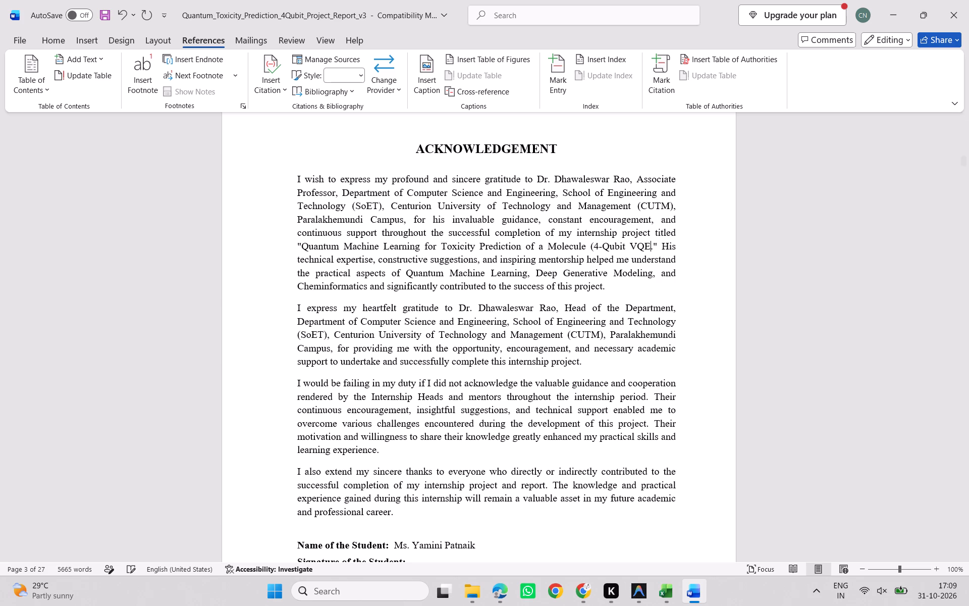
# Remove the trailing "(4-Qubit VQE" from the Acknowledgement's project title, ending it at "Toxicity Prediction of a Molecule.".
pyautogui.press('BackSpace')
pyautogui.press('BackSpace')
pyautogui.press('BackSpace')
pyautogui.press('BackSpace')
pyautogui.press('BackSpace')
pyautogui.press('BackSpace')
pyautogui.press('BackSpace')
pyautogui.press('BackSpace')
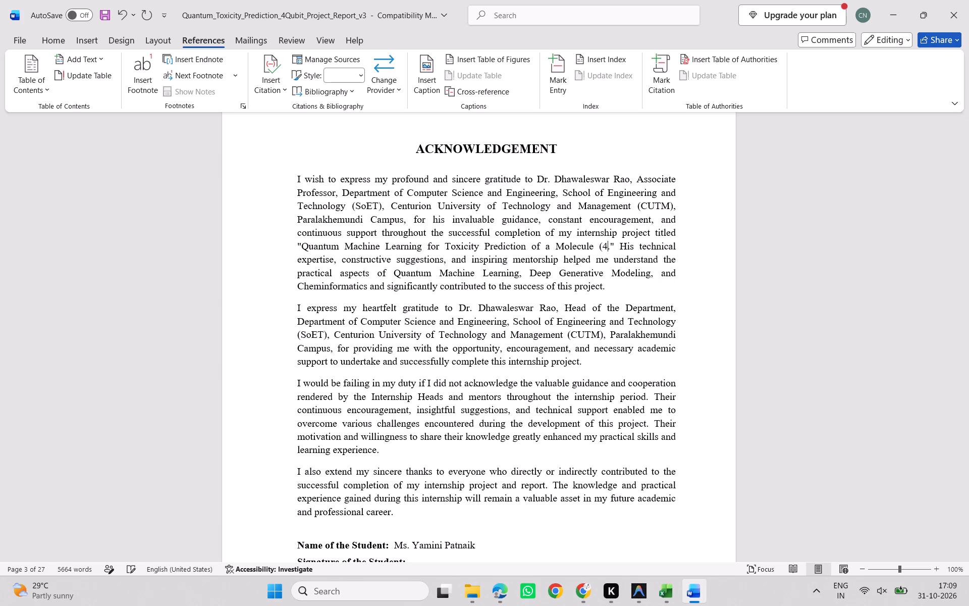
pyautogui.press('BackSpace')
pyautogui.press('BackSpace')
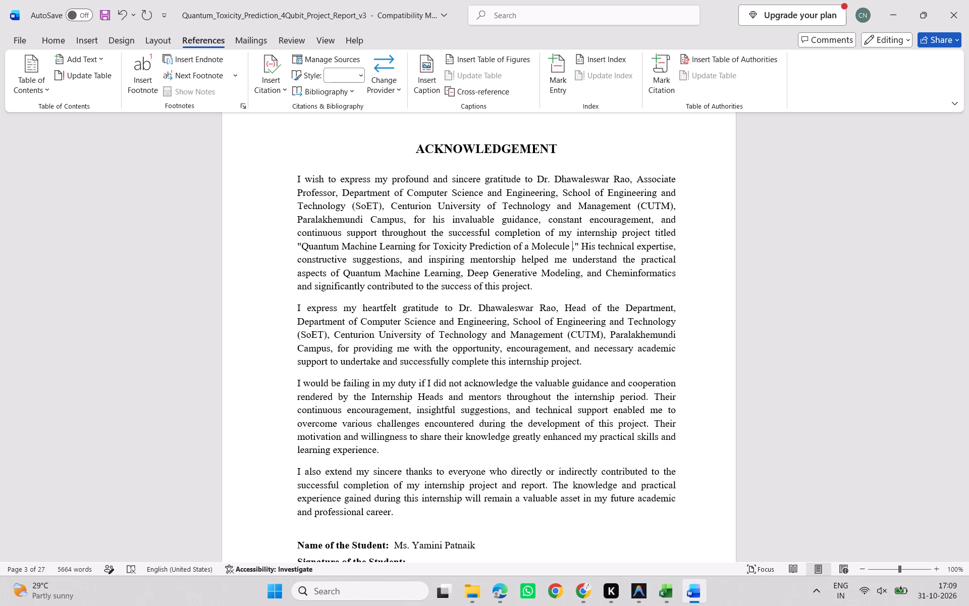
pyautogui.press('BackSpace')
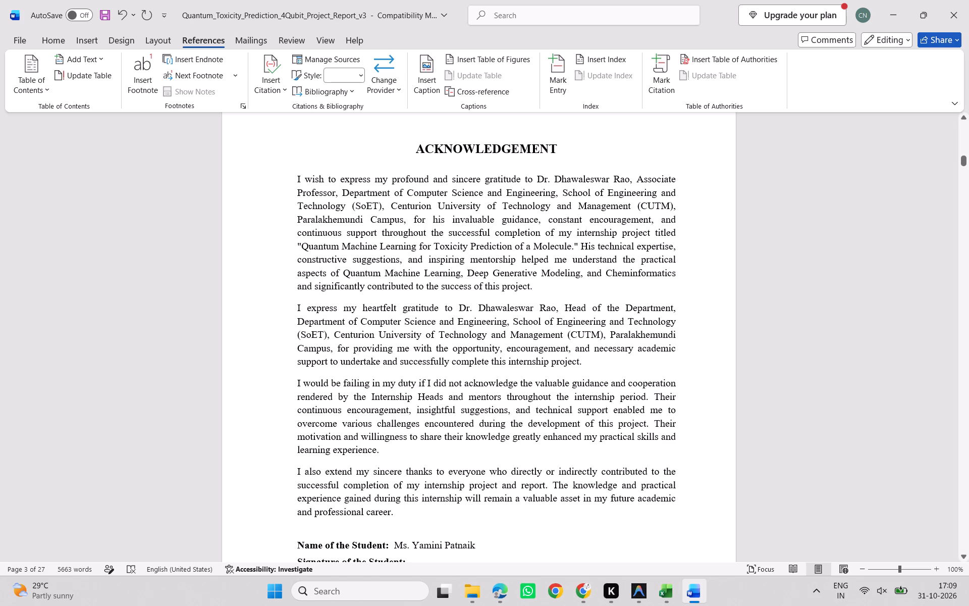
# Review the rest of the Acknowledgement, the Table of Contents and the Abstract up to the start of Chapter 1.
pyautogui.scroll(-2, 560, 314)
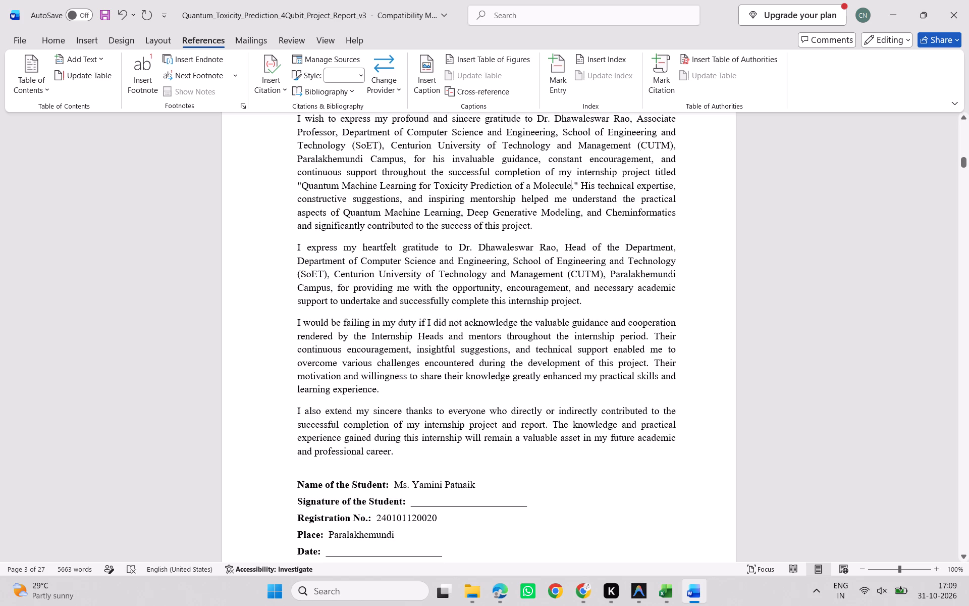
pyautogui.scroll(-4, 513, 393)
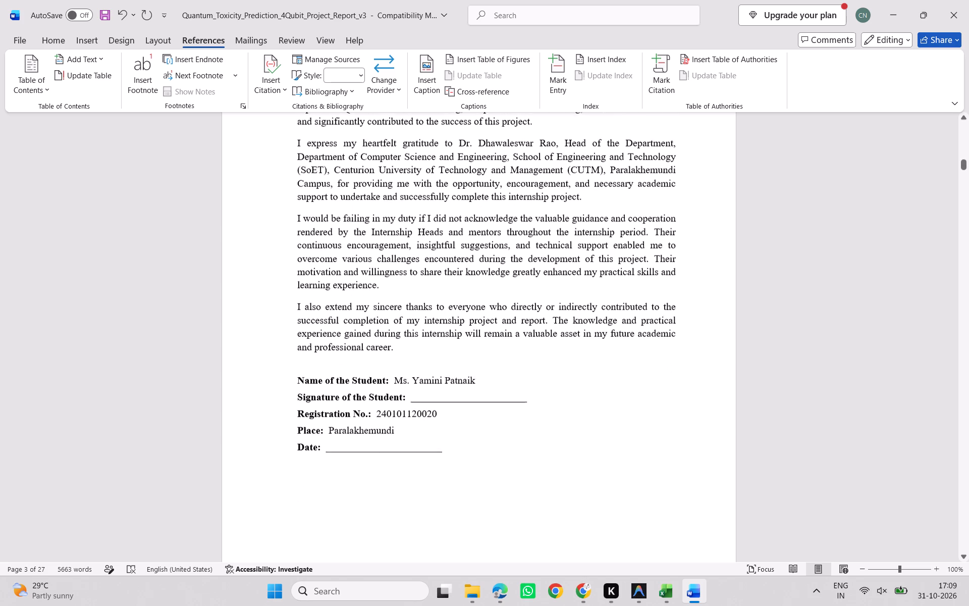
pyautogui.scroll(-15, 507, 388)
pyautogui.scroll(1, 491, 393)
pyautogui.scroll(-2, 491, 393)
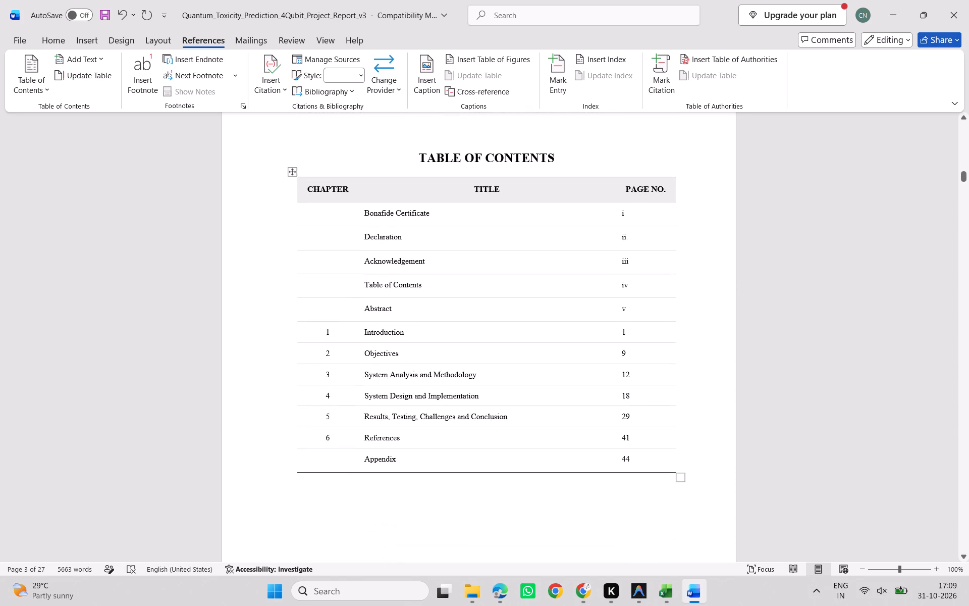
pyautogui.scroll(-3, 533, 414)
pyautogui.scroll(-13, 579, 424)
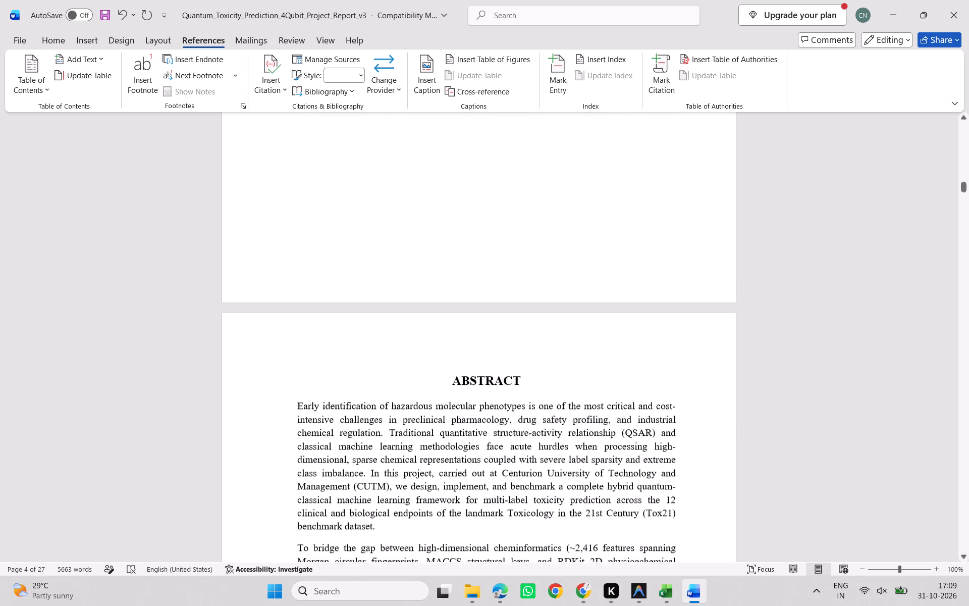
pyautogui.scroll(-5, 560, 459)
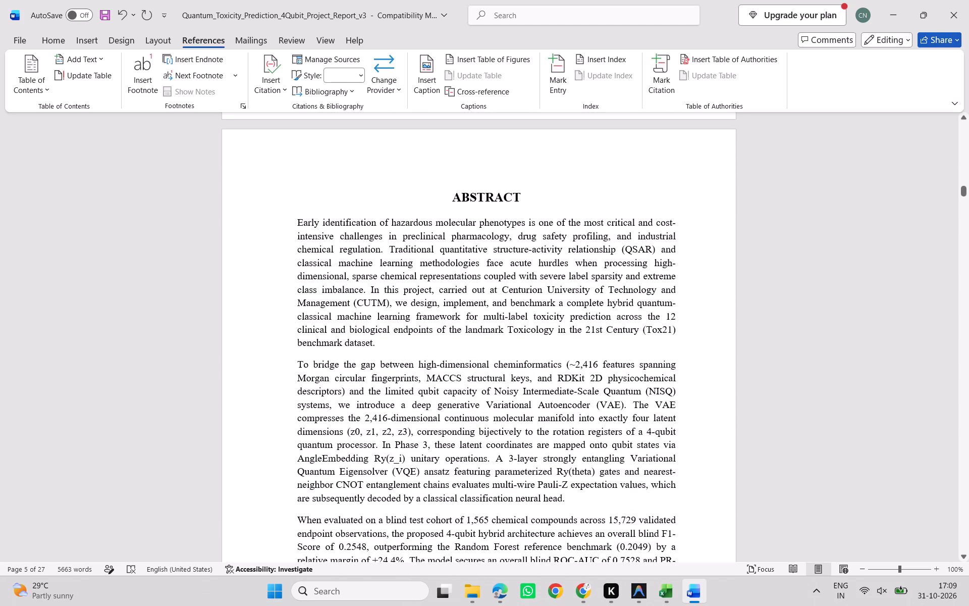
pyautogui.scroll(-7, 481, 382)
pyautogui.scroll(1, 578, 405)
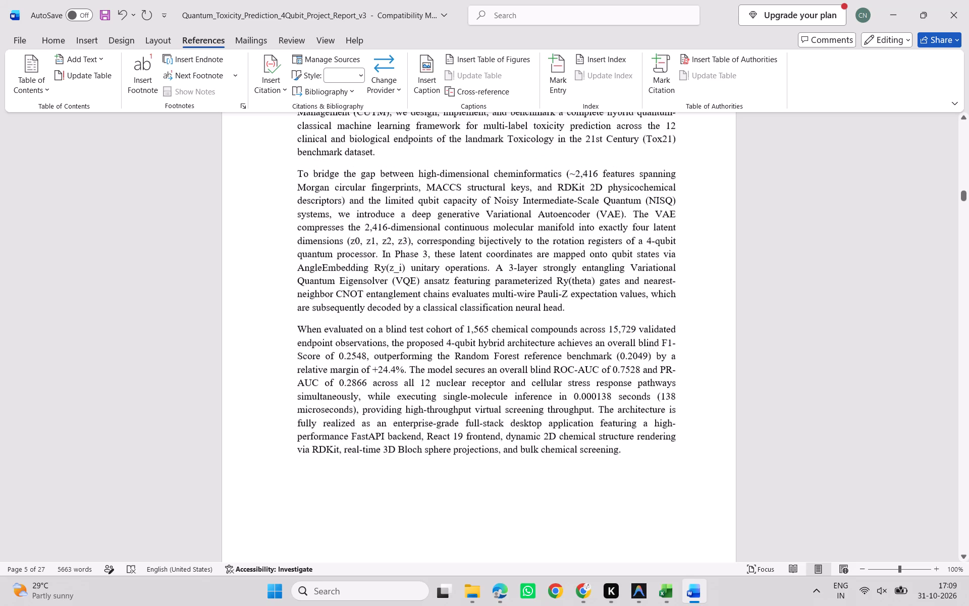
pyautogui.scroll(1, 578, 405)
pyautogui.scroll(-12, 578, 405)
pyautogui.scroll(1, 578, 405)
pyautogui.scroll(-1, 578, 405)
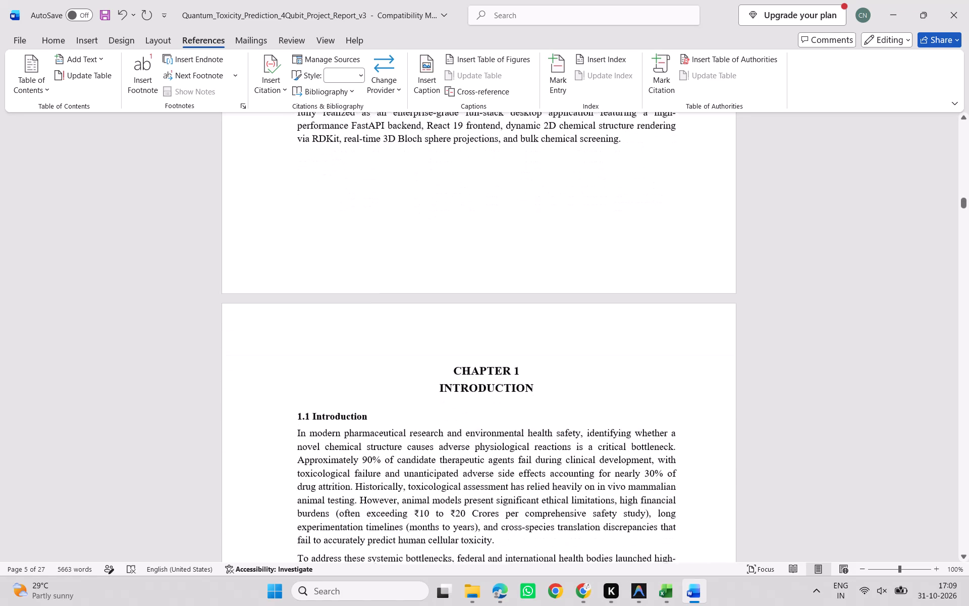
# Look through Chapter 1 from the Introduction to Key Features of the System, examining its text, table and page breaks.
pyautogui.scroll(-4, 579, 406)
pyautogui.scroll(7, 579, 406)
pyautogui.scroll(-12, 579, 406)
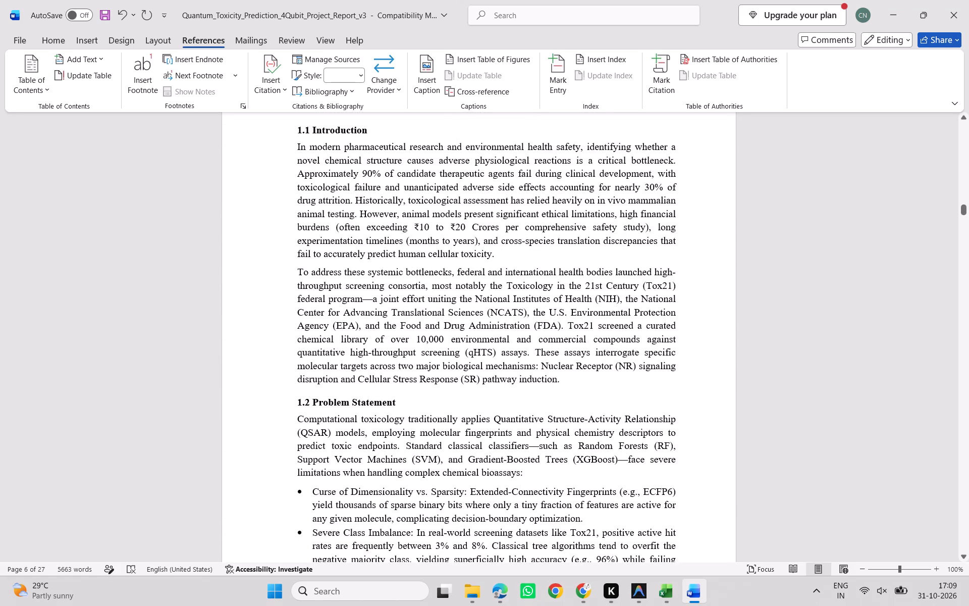
pyautogui.scroll(-4, 580, 328)
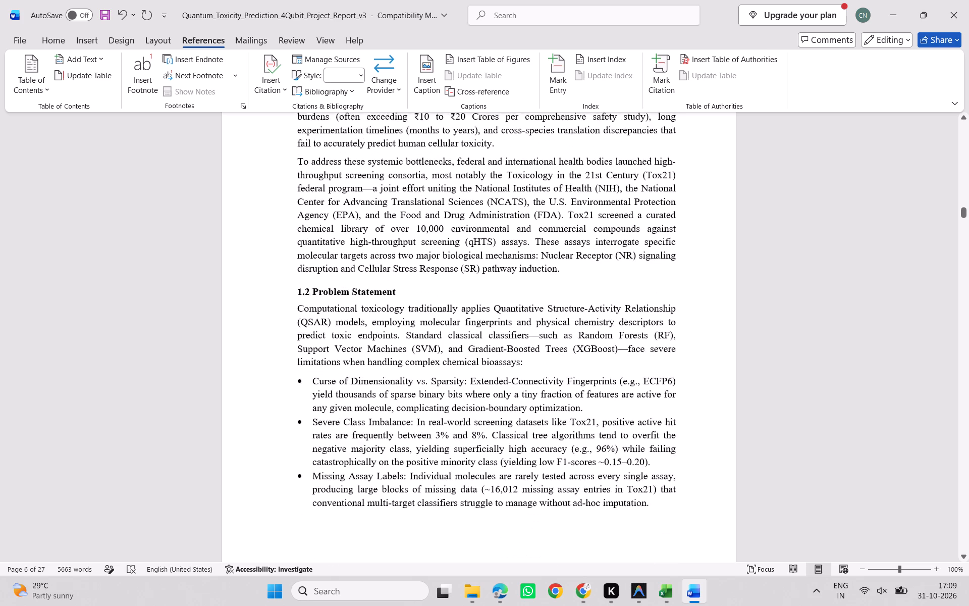
pyautogui.scroll(-3, 580, 328)
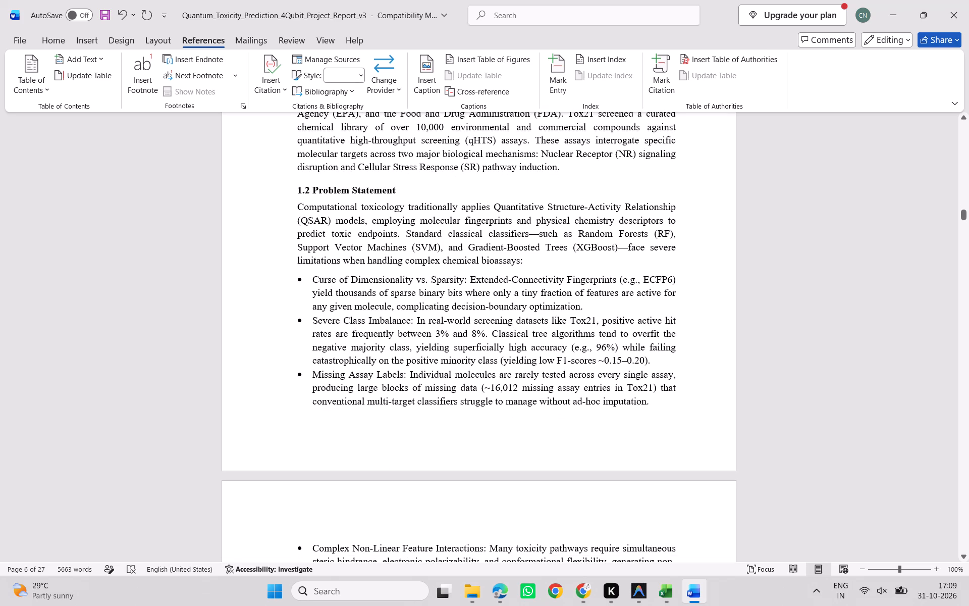
pyautogui.scroll(-4, 582, 361)
pyautogui.scroll(-7, 591, 435)
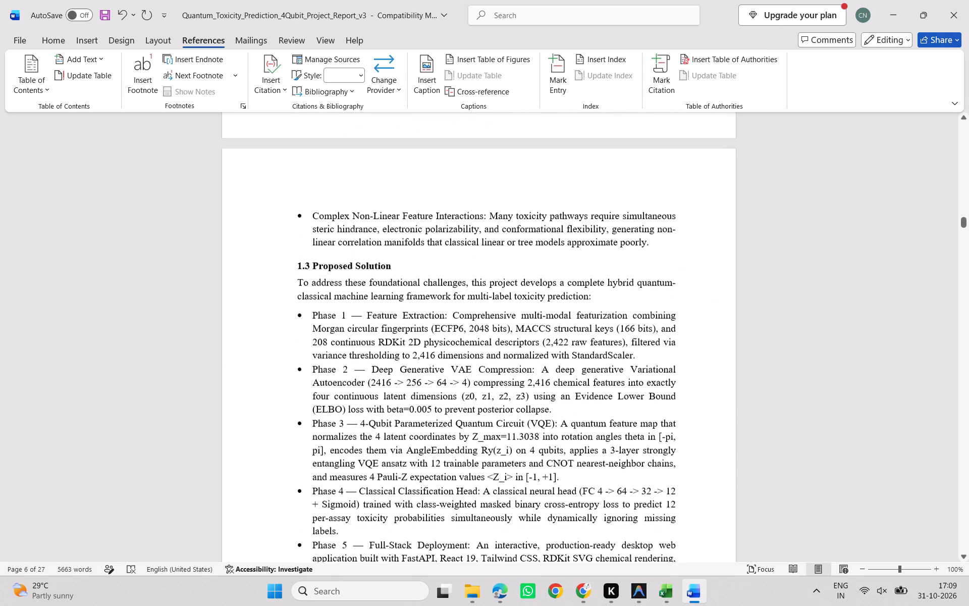
pyautogui.scroll(-17, 590, 438)
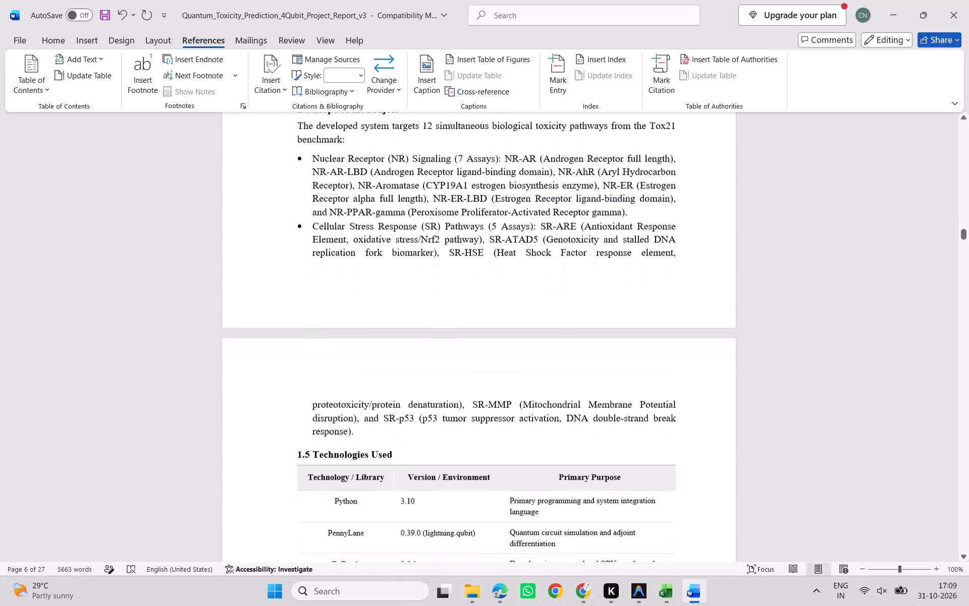
pyautogui.scroll(-17, 590, 438)
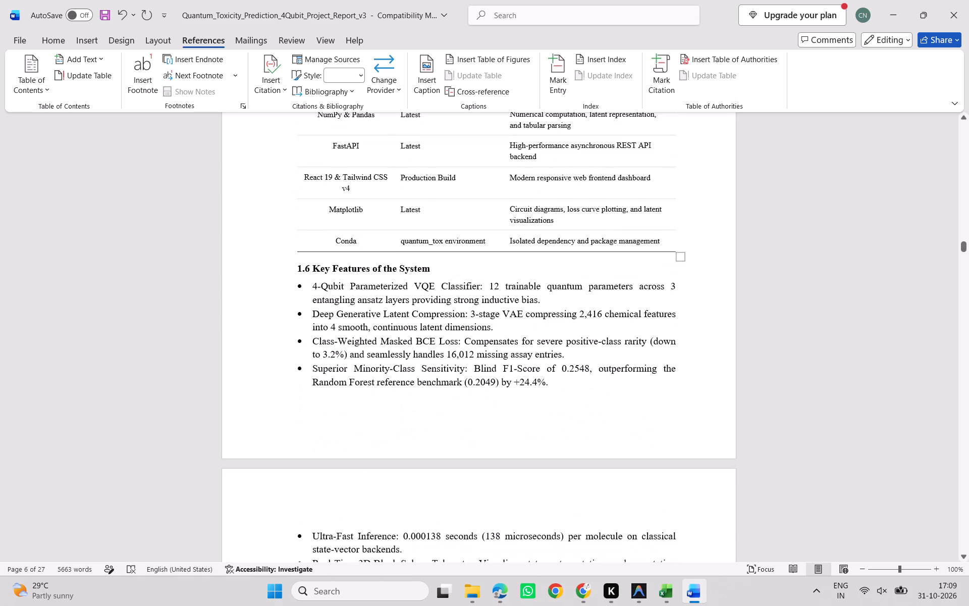
pyautogui.scroll(-12, 600, 439)
pyautogui.scroll(14, 600, 439)
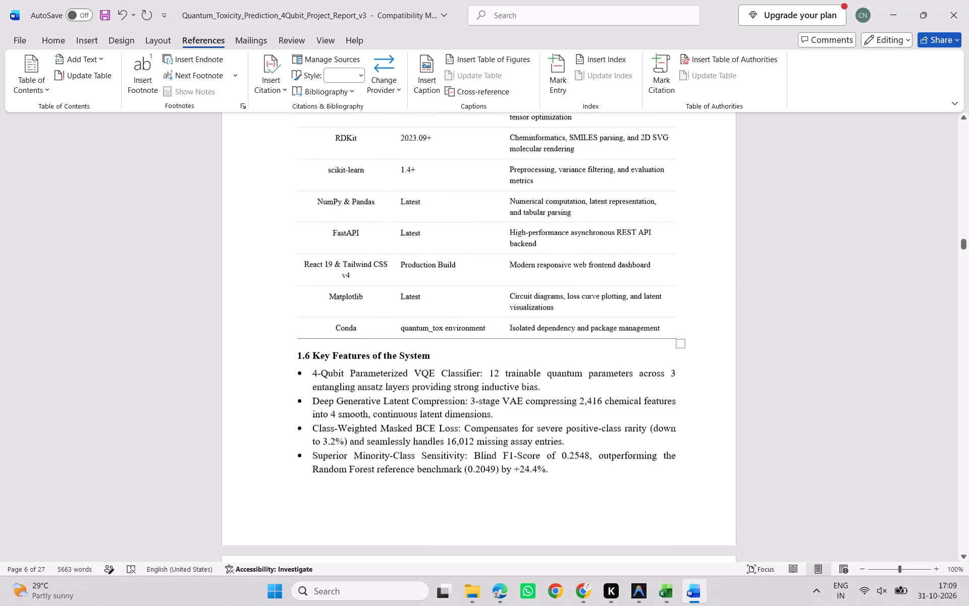
# Recheck the Problem Statement and Proposed Solution sections of Chapter 1, including how their bullet lists break across pages.
pyautogui.scroll(7, 593, 437)
pyautogui.scroll(-1, 592, 437)
pyautogui.scroll(15, 592, 437)
pyautogui.scroll(5, 460, 457)
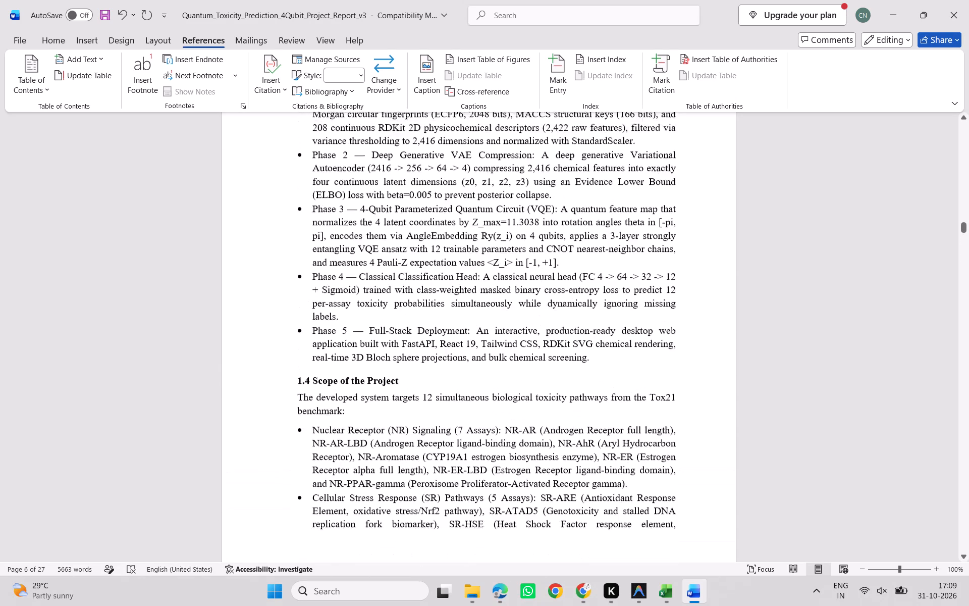
pyautogui.scroll(10, 453, 457)
pyautogui.scroll(10, 503, 468)
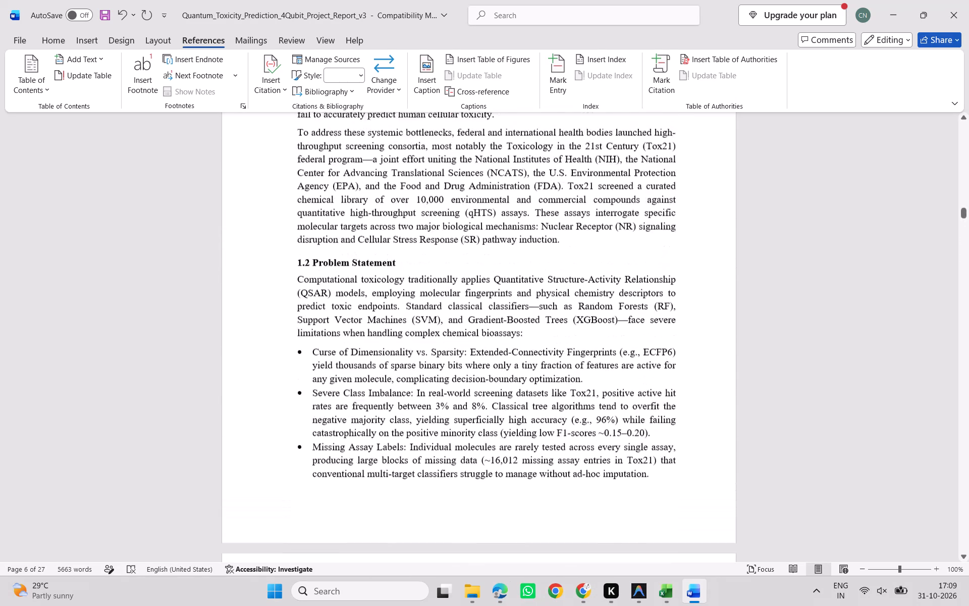
pyautogui.scroll(6, 497, 465)
pyautogui.scroll(-6, 499, 465)
pyautogui.scroll(1, 499, 465)
pyautogui.scroll(-7, 499, 465)
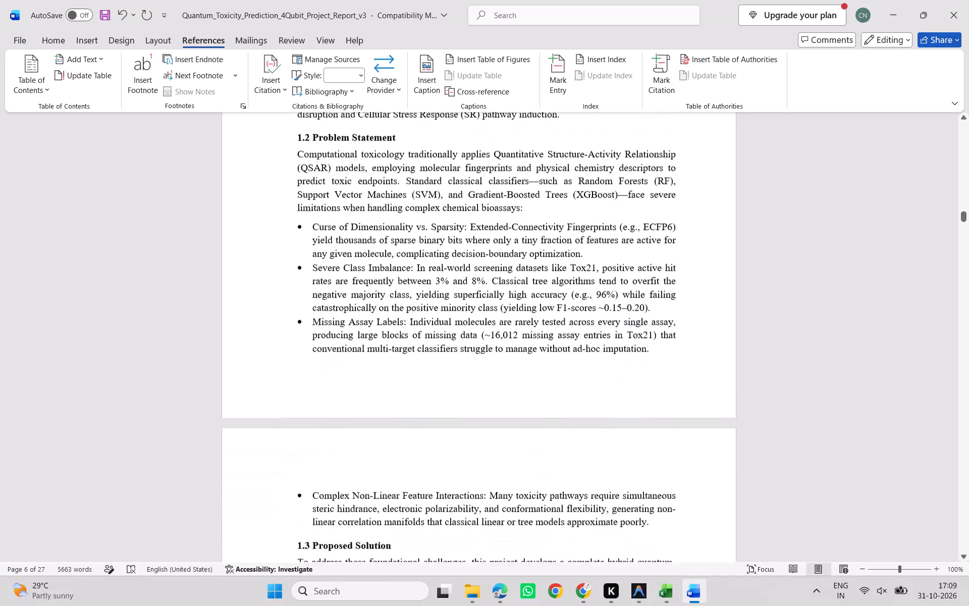
pyautogui.scroll(-10, 530, 422)
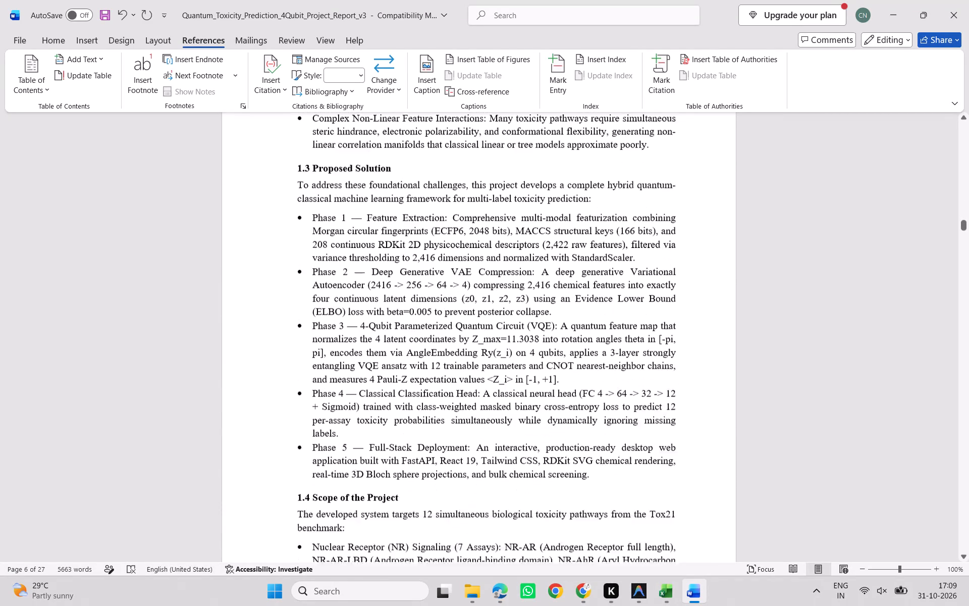
# Insert blank lines after the Nuclear Receptor bullet in section 1.4 so the whole Cellular Stress Response bullet starts the next page.
pyautogui.scroll(-3, 499, 423)
pyautogui.scroll(1, 498, 424)
pyautogui.scroll(-8, 497, 427)
pyautogui.scroll(-3, 396, 435)
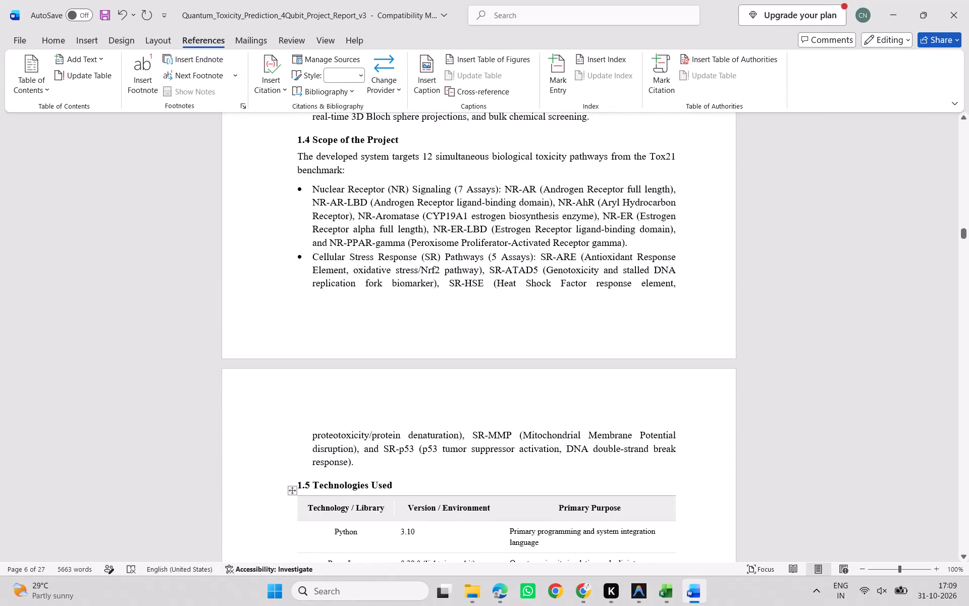
pyautogui.scroll(1, 419, 430)
pyautogui.click(637, 272)
pyautogui.press('Return')
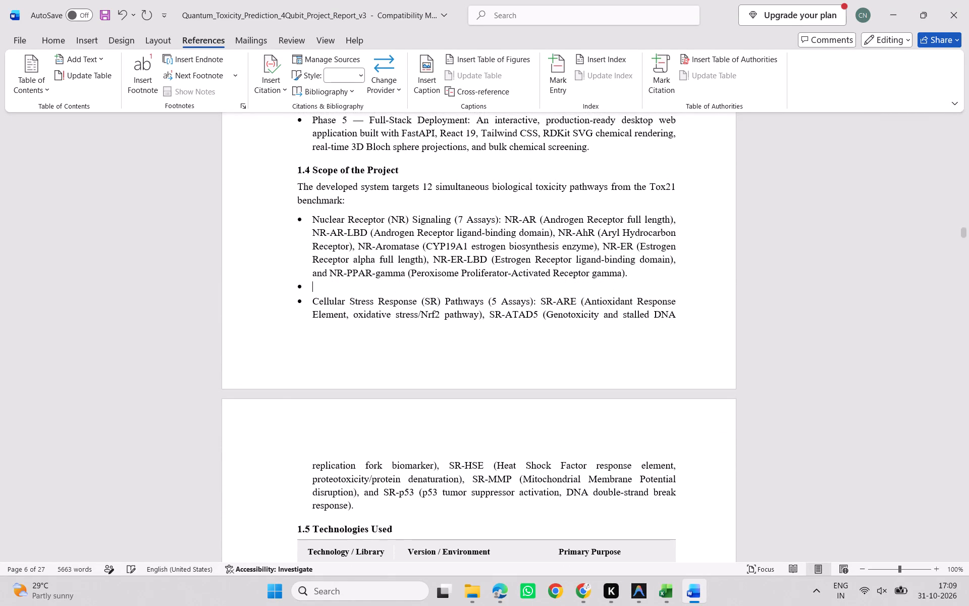
pyautogui.press('Return')
pyautogui.press('Return')
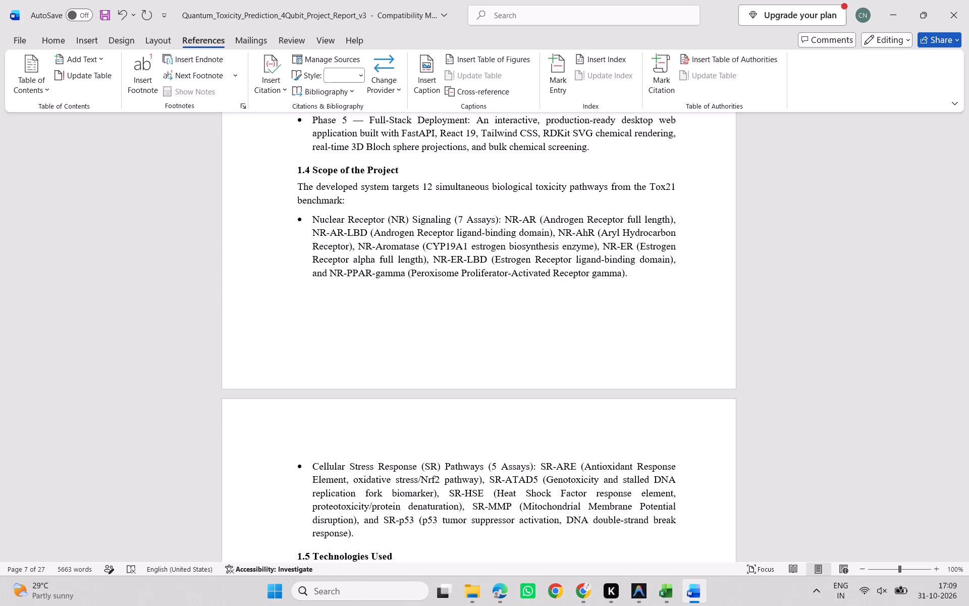
pyautogui.scroll(1, 637, 271)
pyautogui.scroll(-4, 612, 306)
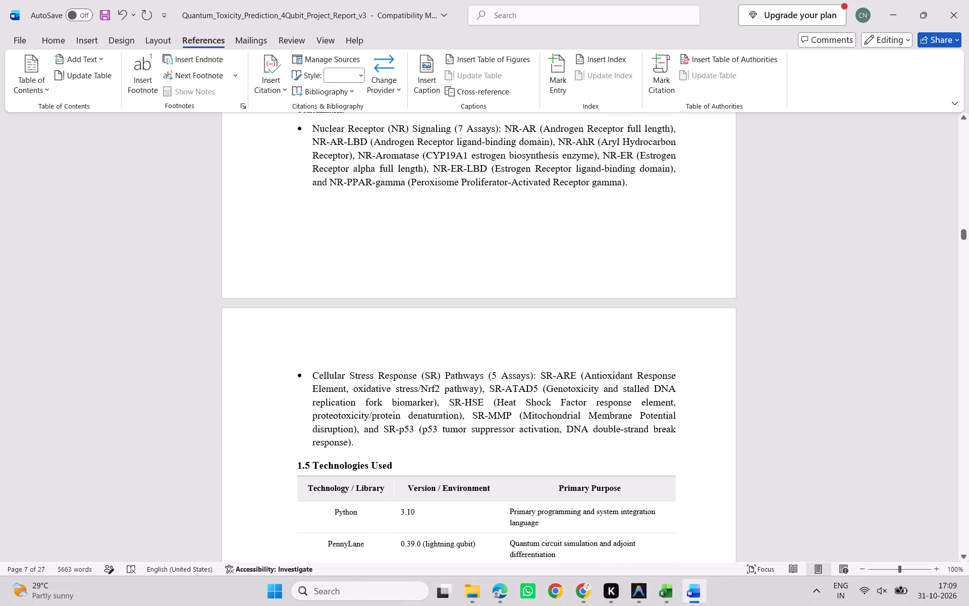
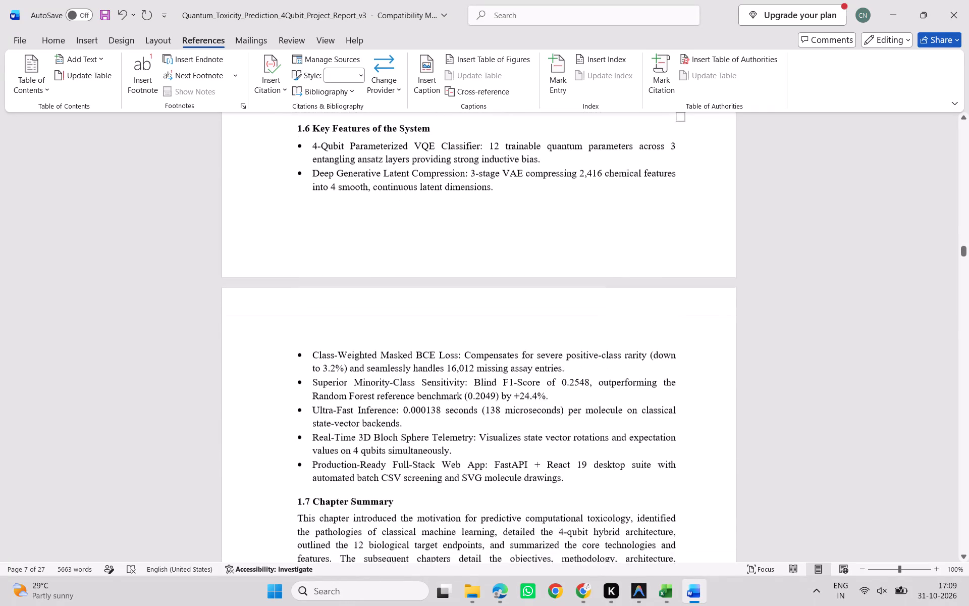
# Add four blank lines after "Isolated dependency and package management" in the Conda row of the technology table.
pyautogui.scroll(6, 509, 440)
pyautogui.scroll(-3, 507, 446)
pyautogui.scroll(3, 499, 488)
pyautogui.scroll(-1, 499, 488)
pyautogui.scroll(9, 499, 488)
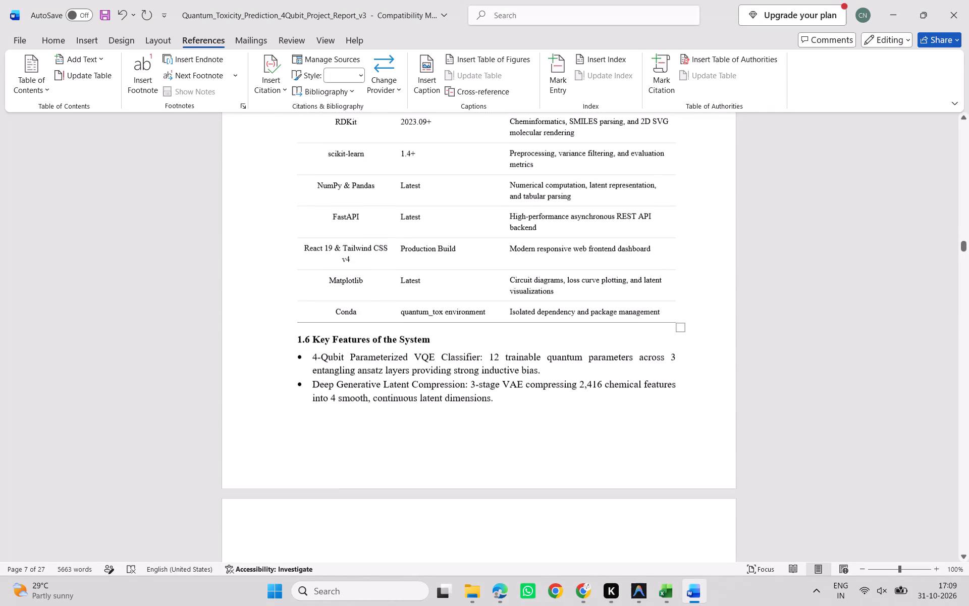
pyautogui.click(690, 310)
pyautogui.click(649, 309)
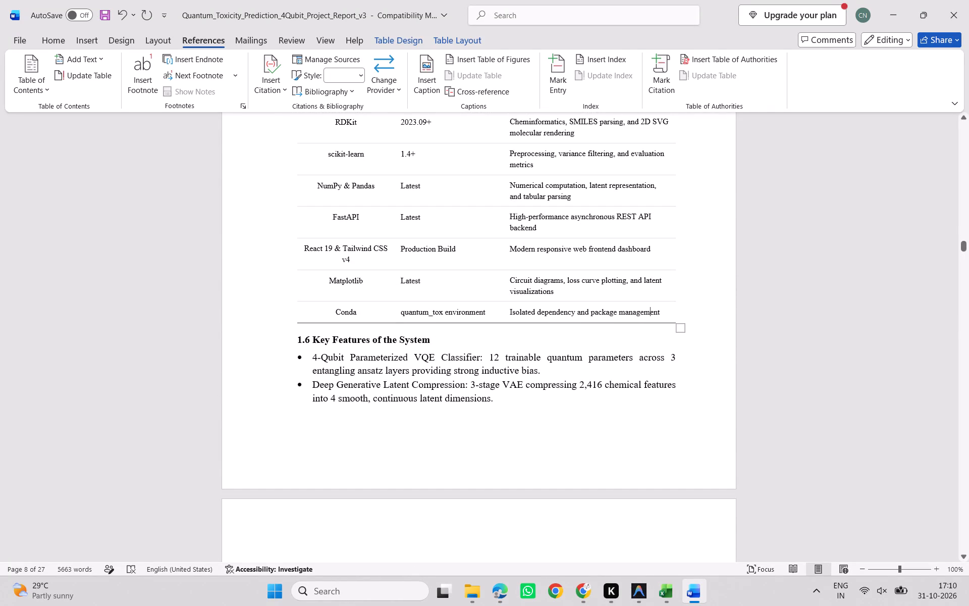
pyautogui.click(669, 312)
pyautogui.press('Return')
pyautogui.press('Return')
pyautogui.press('Return')
pyautogui.press('Return')
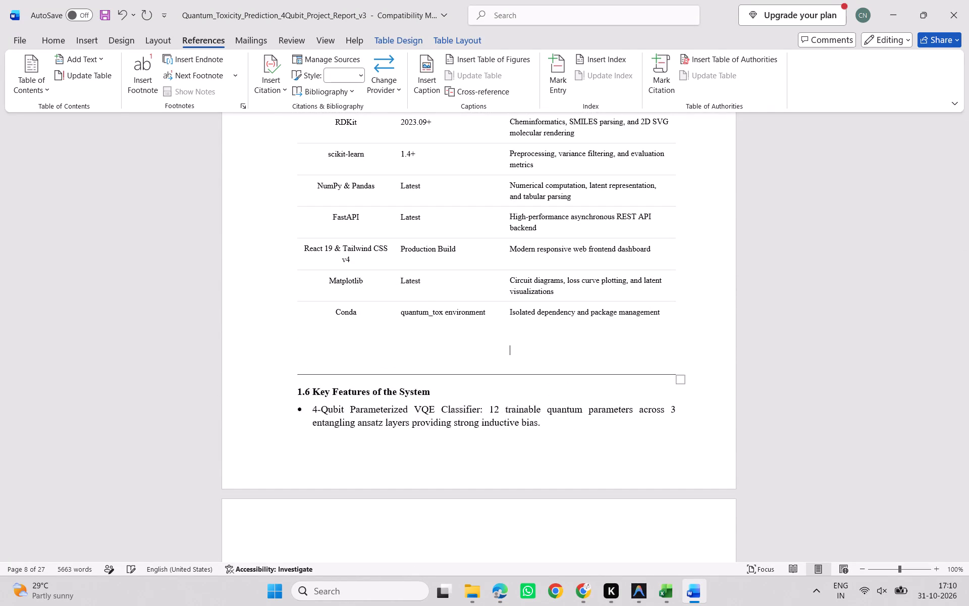
pyautogui.press('Return')
pyautogui.press('Return')
pyautogui.press('Return')
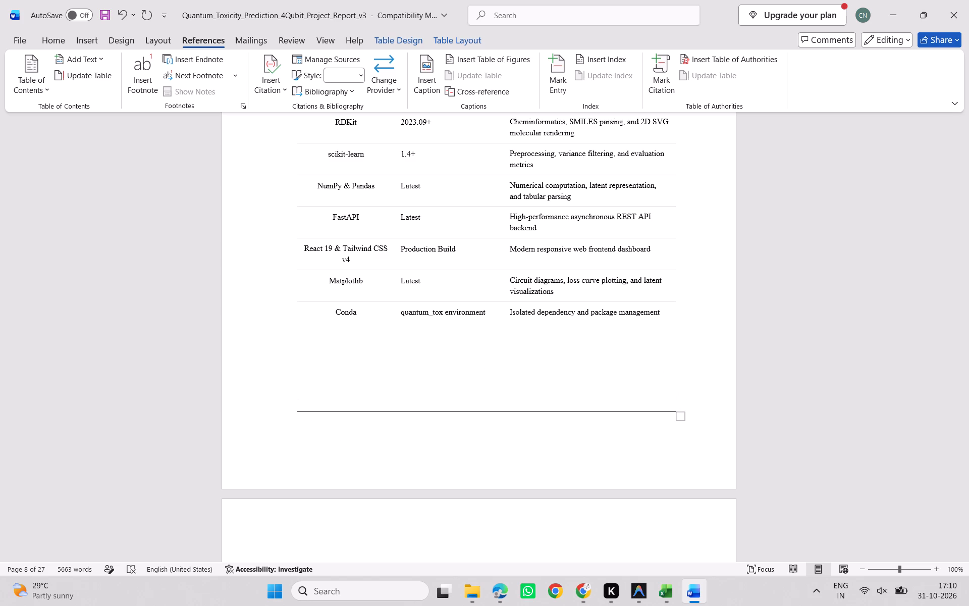
pyautogui.press('BackSpace')
pyautogui.press('BackSpace')
pyautogui.press('BackSpace')
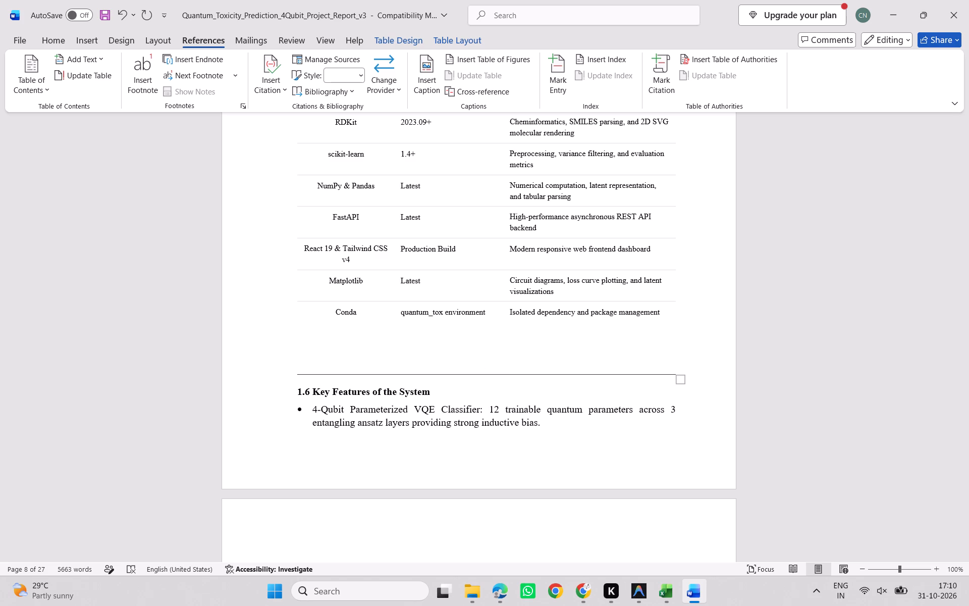
# Insert two blank lines before the 1.6 Key Features of the System heading so the section starts on the next page.
pyautogui.press('Down')
pyautogui.press('Left')
pyautogui.press('Left')
pyautogui.press('Left')
pyautogui.press('Left')
pyautogui.press('Left')
pyautogui.press('Left')
pyautogui.press('Left')
pyautogui.press('Left')
pyautogui.press('Left')
pyautogui.press('Left')
pyautogui.press('Left')
pyautogui.press('Left')
pyautogui.press('Left')
pyautogui.press('Left')
pyautogui.press('Left')
pyautogui.press('Left')
pyautogui.press('Left')
pyautogui.press('Left')
pyautogui.press('Left')
pyautogui.press('Left')
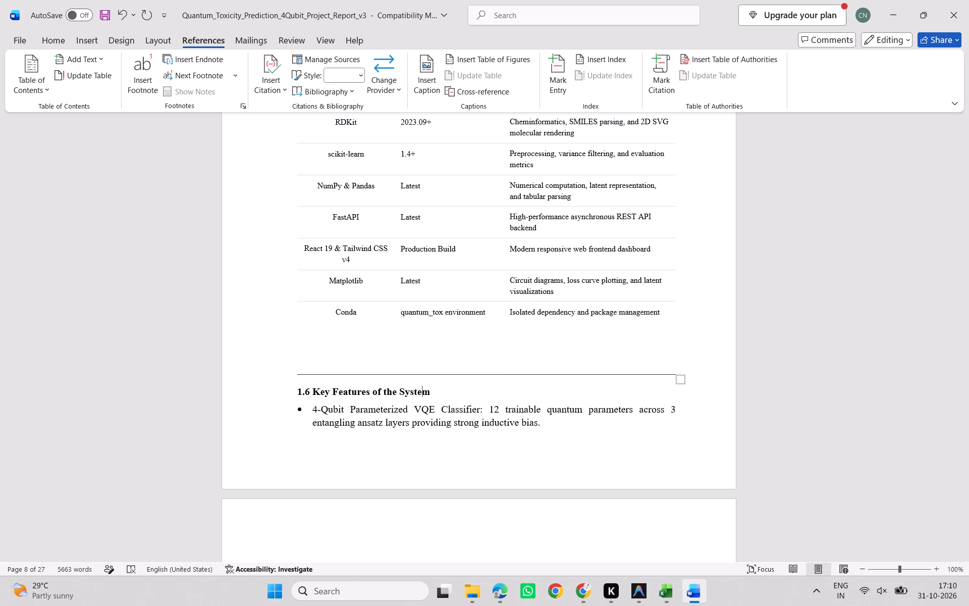
pyautogui.press('Return')
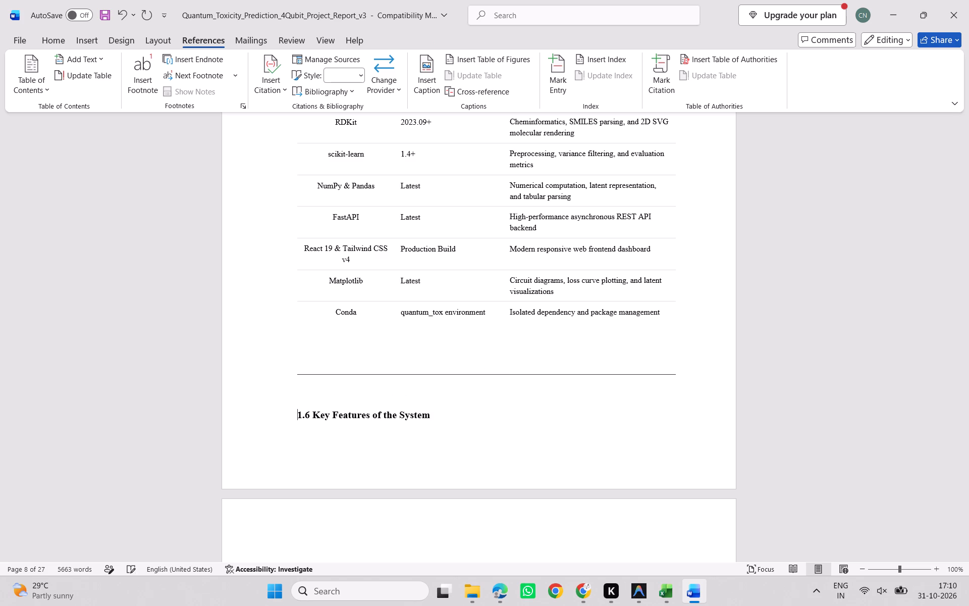
pyautogui.press('Return')
pyautogui.scroll(-12, 692, 263)
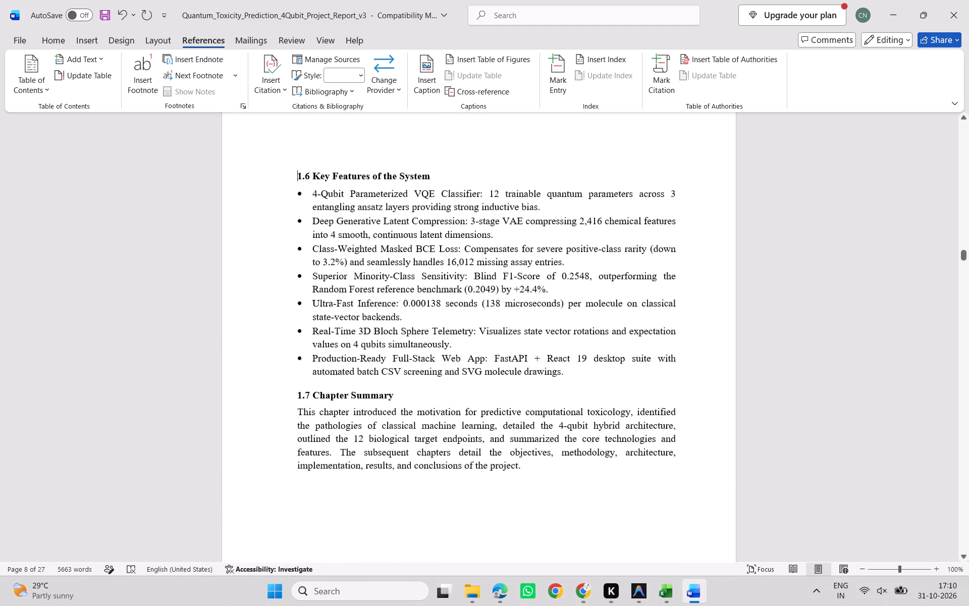
# Look through the end of Chapter 1, Chapter 2 and Chapter 3 up to Hardware and Software Requirements, checking page breaks and spacing.
pyautogui.scroll(-5, 574, 360)
pyautogui.scroll(1, 566, 365)
pyautogui.scroll(-16, 565, 367)
pyautogui.scroll(1, 579, 427)
pyautogui.scroll(-9, 579, 427)
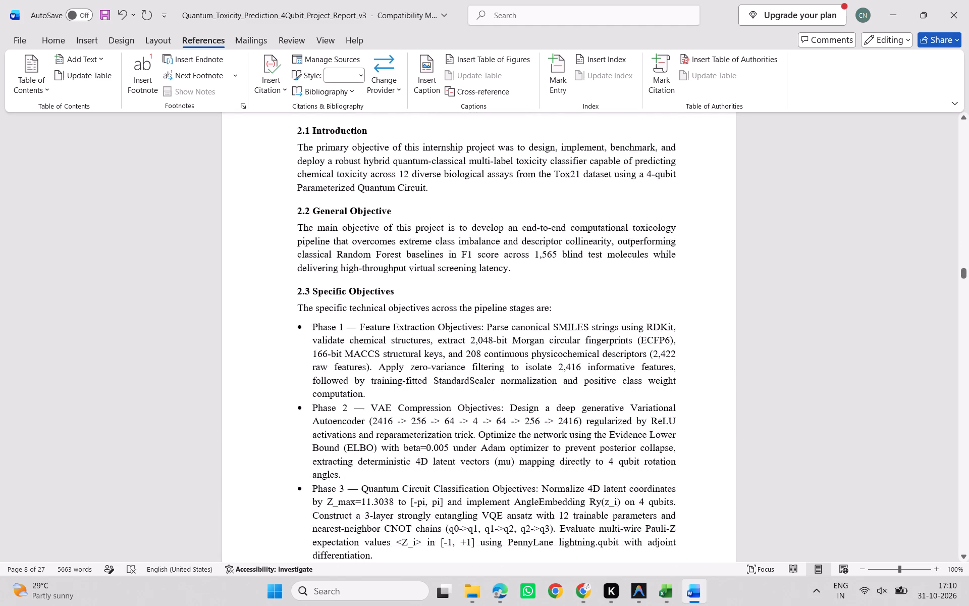
pyautogui.scroll(-20, 540, 425)
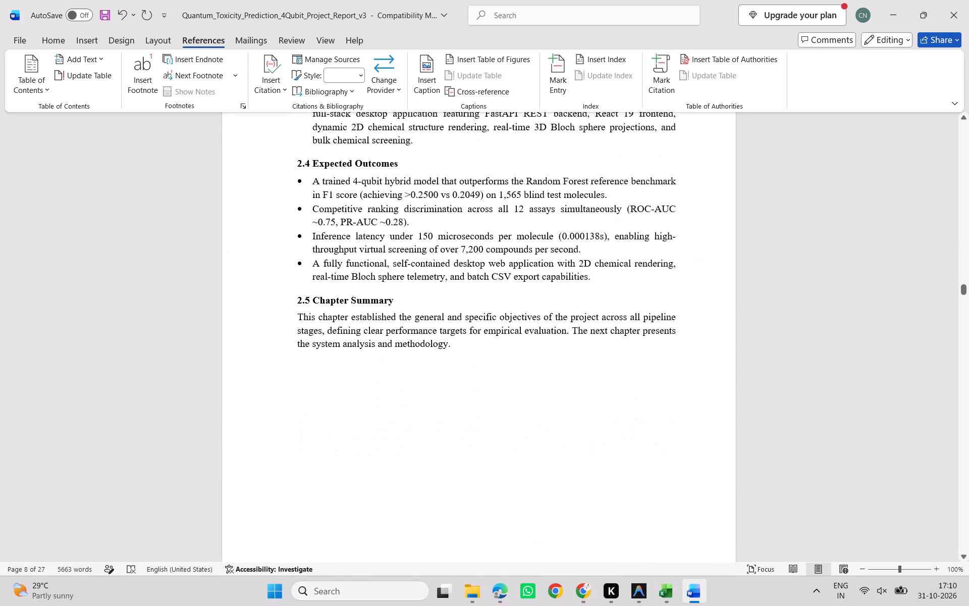
pyautogui.scroll(-8, 529, 434)
pyautogui.scroll(1, 532, 432)
pyautogui.scroll(-13, 532, 432)
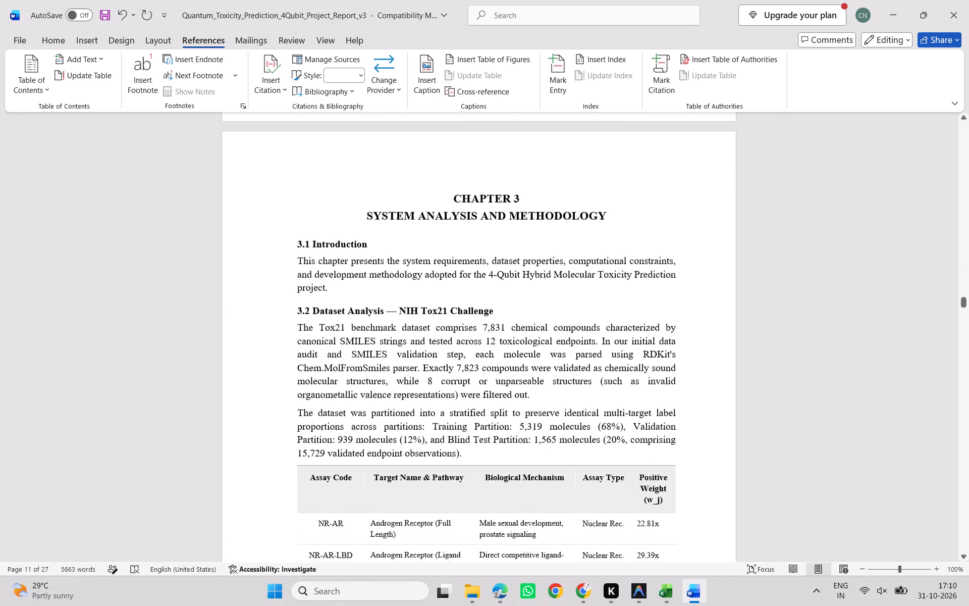
pyautogui.scroll(-9, 621, 427)
pyautogui.scroll(-15, 620, 427)
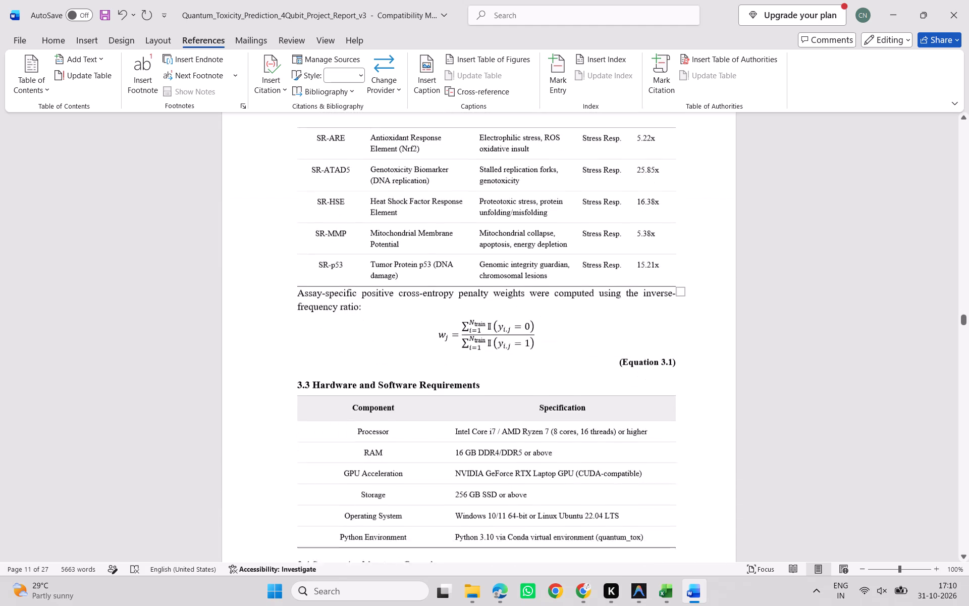
pyautogui.scroll(-4, 620, 427)
pyautogui.scroll(3, 620, 427)
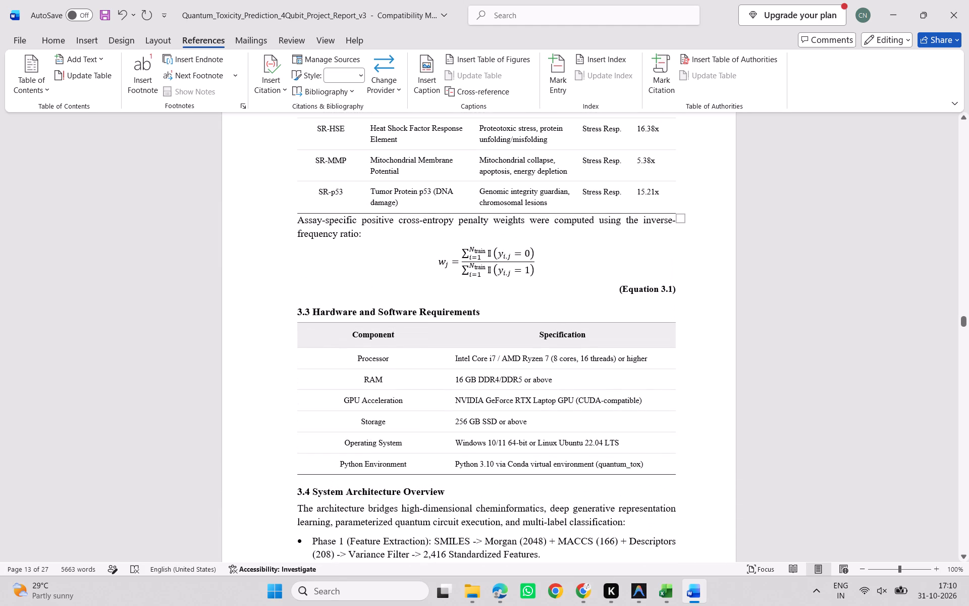
# Insert a blank line between the assay table and the "Assay-specific positive cross-entropy penalty weights" paragraph in section 3.2.
pyautogui.click(299, 216)
pyautogui.press('Return')
pyautogui.scroll(-4, 330, 233)
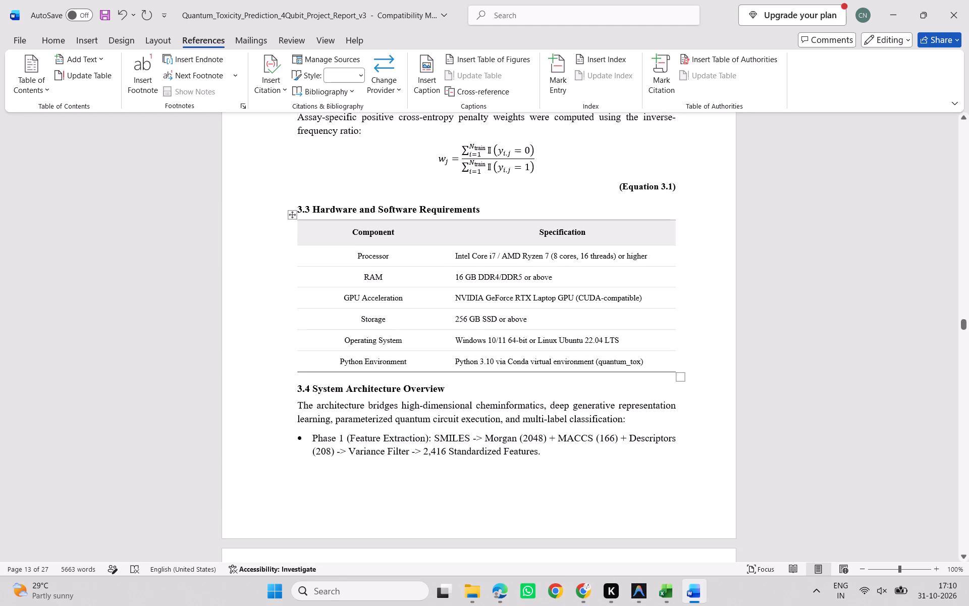
pyautogui.scroll(3, 529, 392)
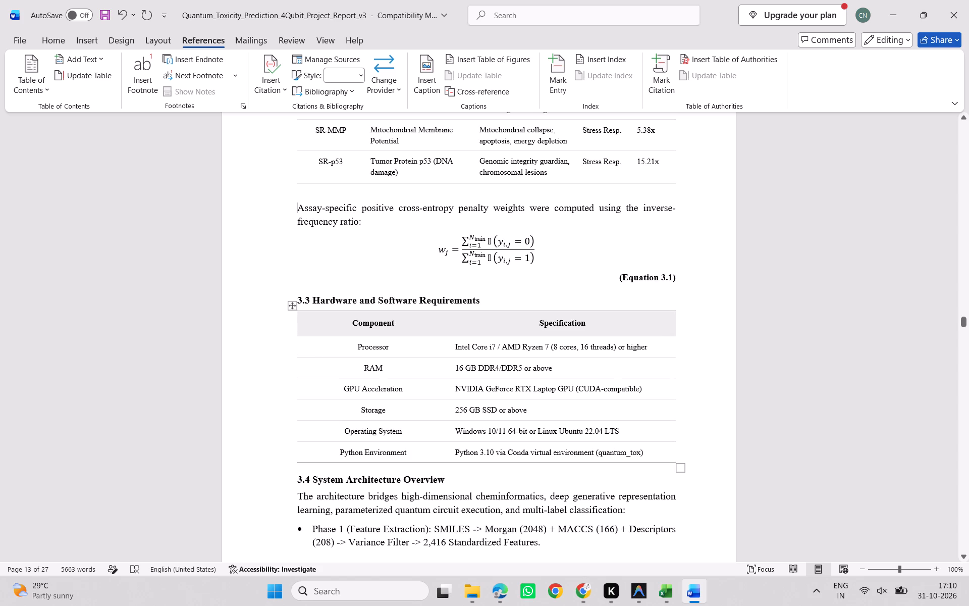
# Review Chapter 3 from its title to the Chapter Summary, examining how its tables and bullet list break across pages.
pyautogui.scroll(-5, 486, 345)
pyautogui.scroll(2, 535, 365)
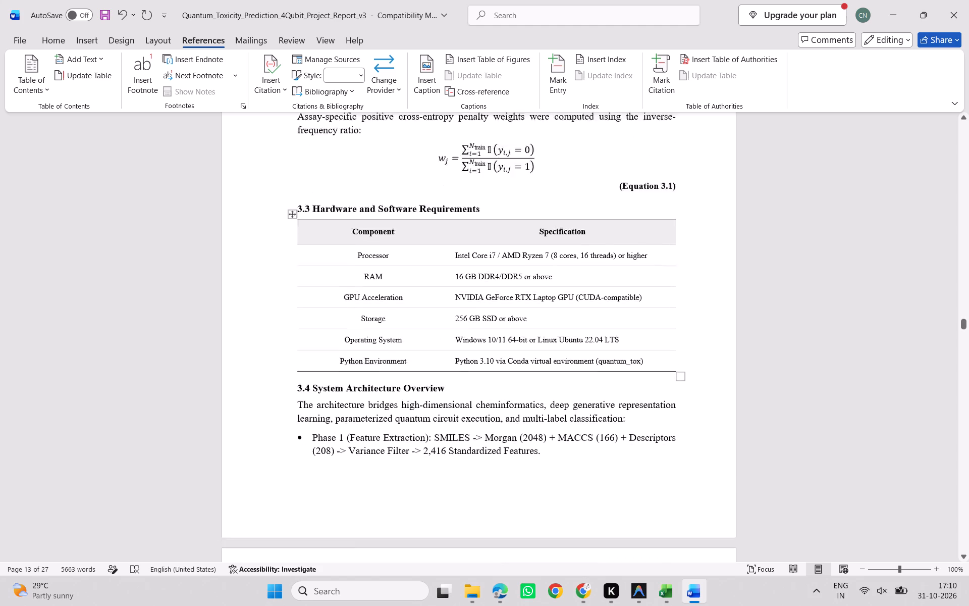
pyautogui.scroll(20, 535, 365)
pyautogui.scroll(5, 535, 365)
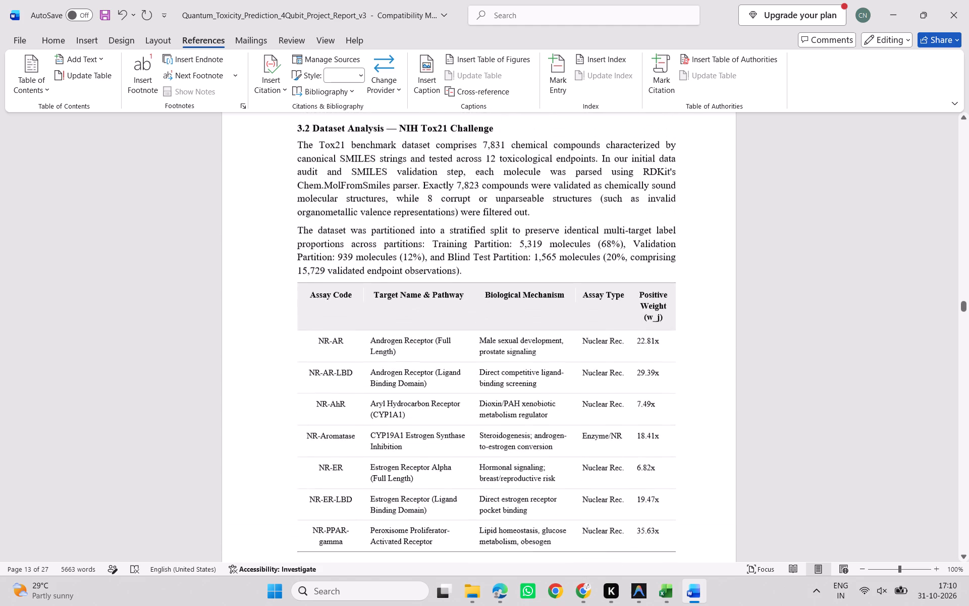
pyautogui.scroll(4, 518, 357)
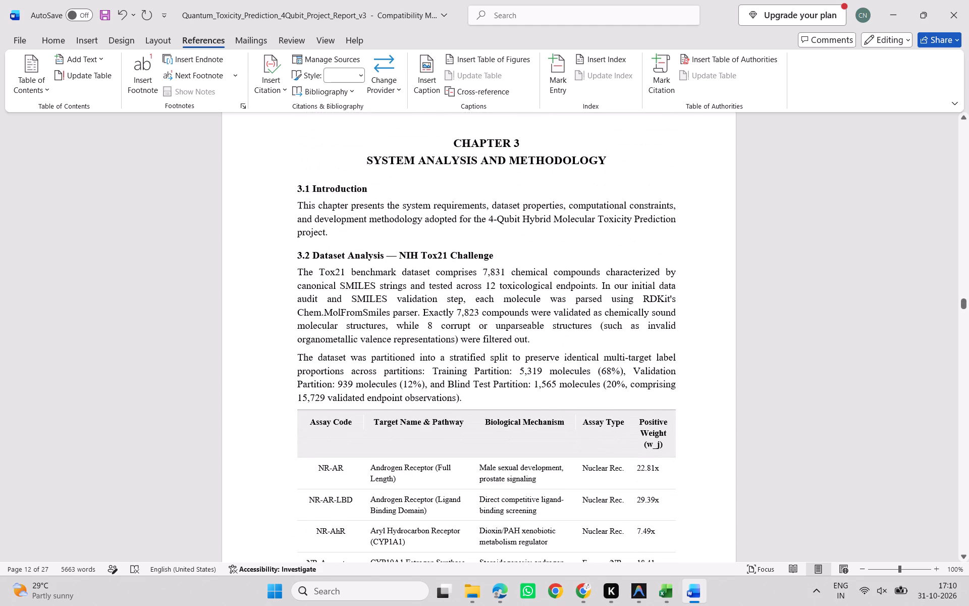
pyautogui.scroll(-7, 518, 357)
pyautogui.scroll(1, 518, 357)
pyautogui.scroll(-12, 518, 357)
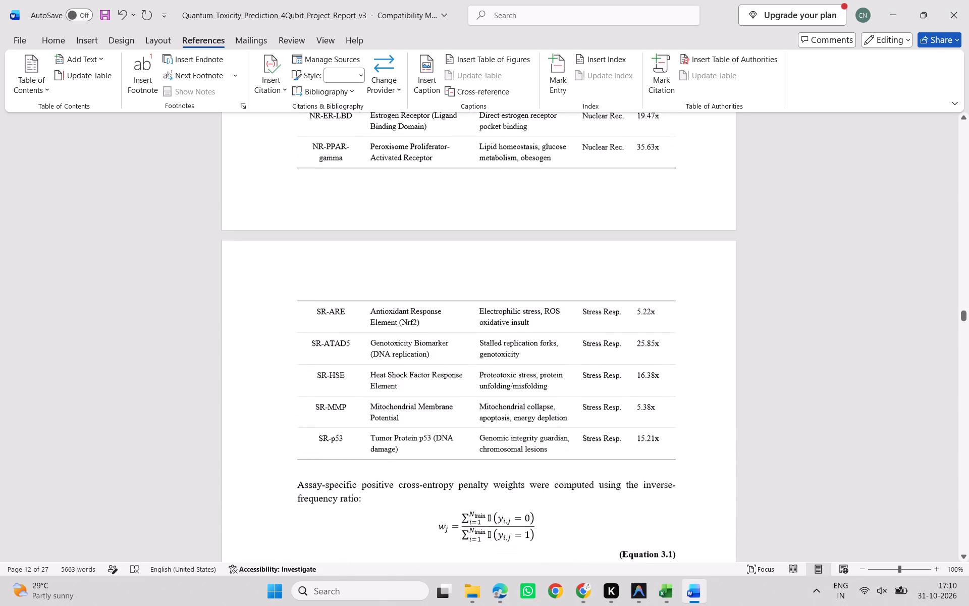
pyautogui.scroll(-20, 518, 357)
pyautogui.scroll(-4, 518, 357)
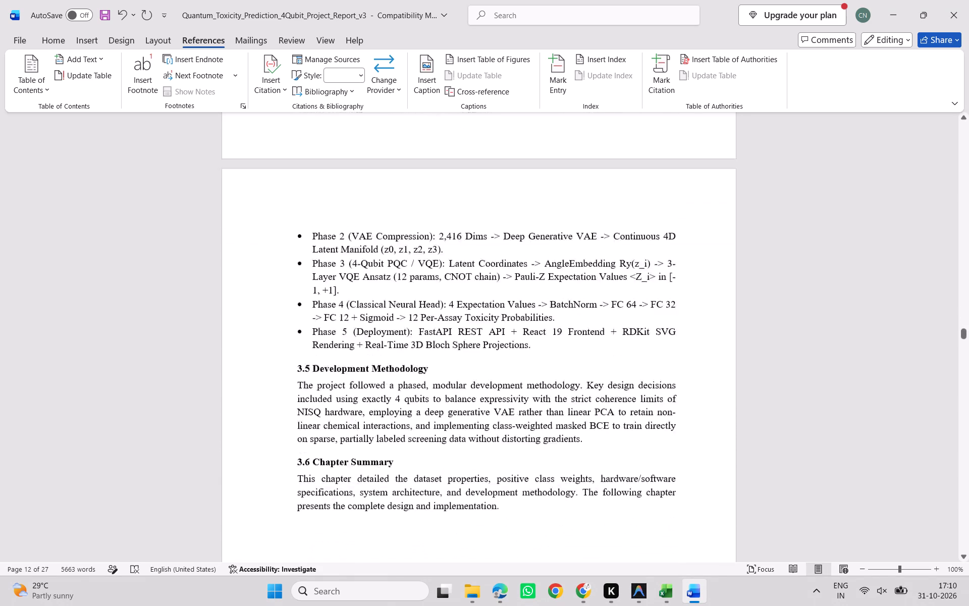
pyautogui.scroll(-6, 518, 360)
pyautogui.scroll(14, 518, 364)
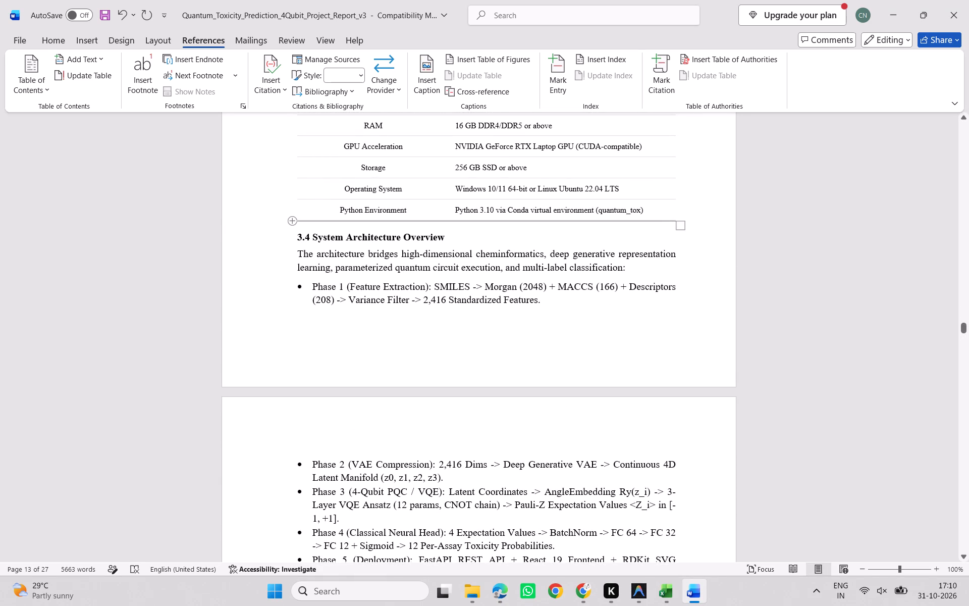
# Insert four blank lines before the 3.4 System Architecture Overview heading so the whole section starts on the next page.
pyautogui.click(298, 235)
pyautogui.press('Return')
pyautogui.press('Return')
pyautogui.press('Return')
pyautogui.press('Return')
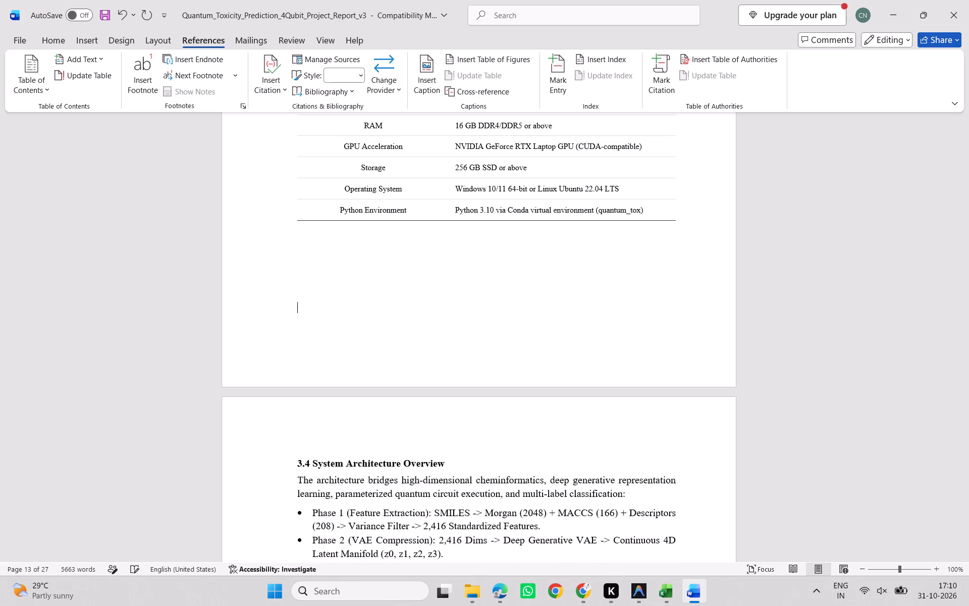
pyautogui.press('Return')
pyautogui.press('BackSpace')
# Add two blank lines between the Equation 3.1 label and the 3.3 Hardware and Software Requirements heading.
pyautogui.scroll(2, 504, 391)
pyautogui.scroll(-1, 504, 391)
pyautogui.scroll(4, 504, 391)
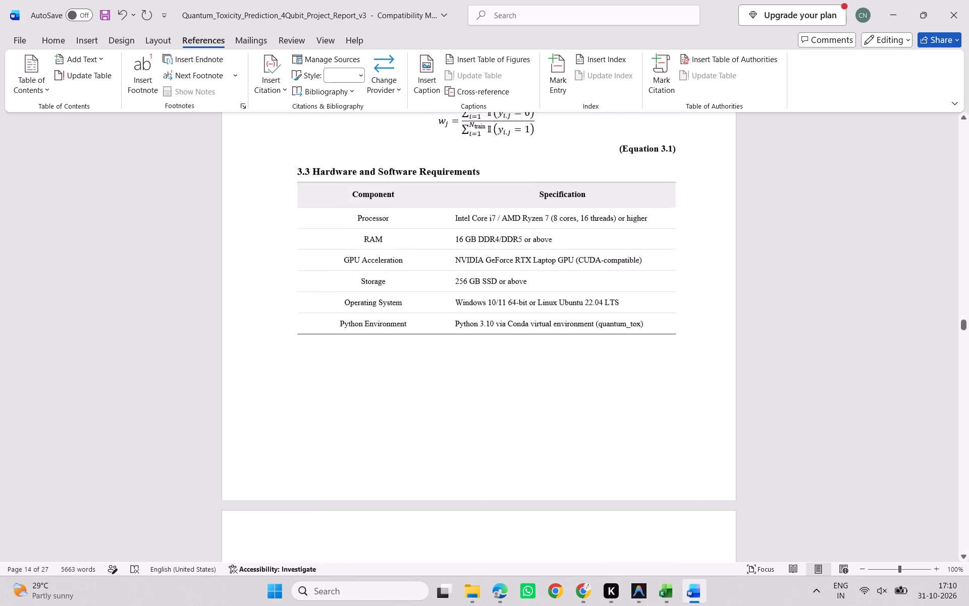
pyautogui.scroll(4, 504, 391)
pyautogui.click(476, 311)
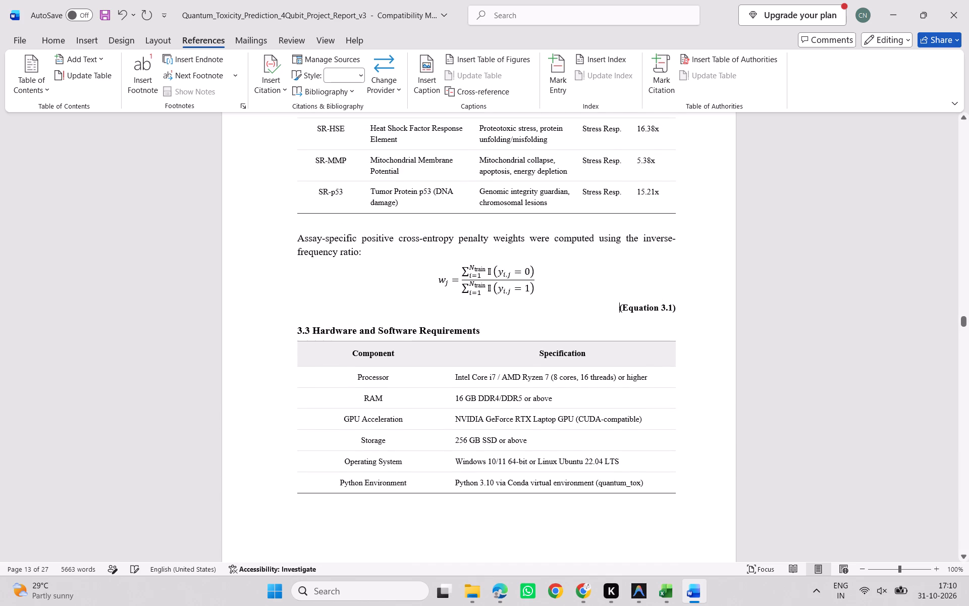
pyautogui.click(684, 305)
pyautogui.press('Return')
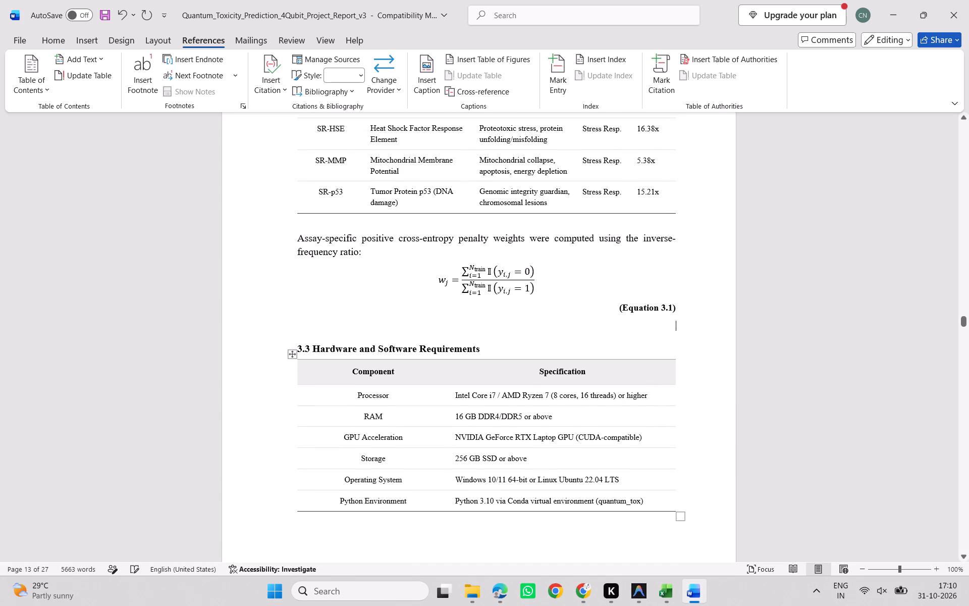
pyautogui.press('Return')
# Check the spacing around the section 3.3 table and the page break before section 3.4.
pyautogui.scroll(-10, 607, 401)
pyautogui.scroll(-2, 578, 430)
pyautogui.scroll(3, 574, 429)
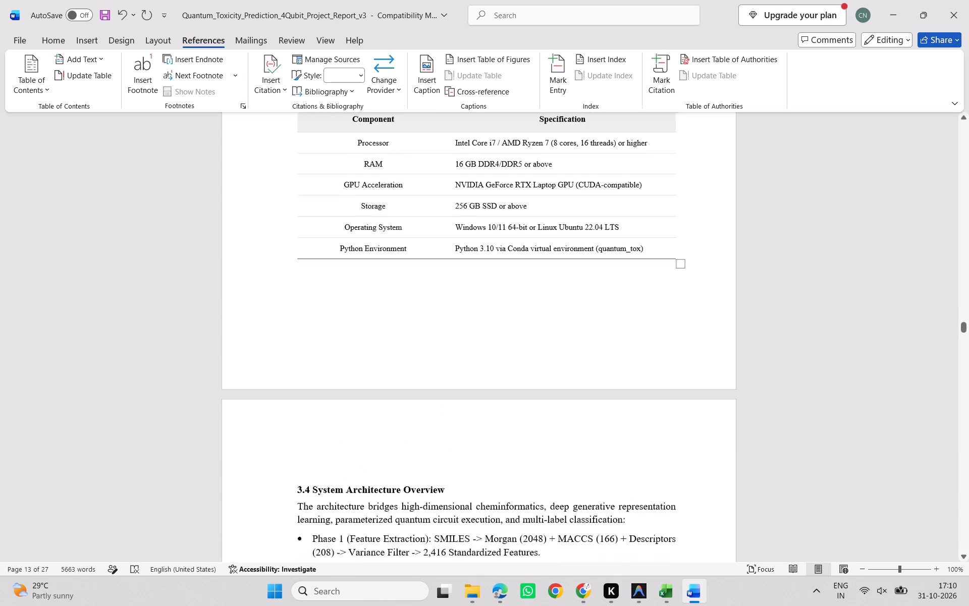
pyautogui.scroll(3, 574, 428)
pyautogui.click(927, 338)
pyautogui.scroll(7, 715, 426)
pyautogui.scroll(-5, 533, 438)
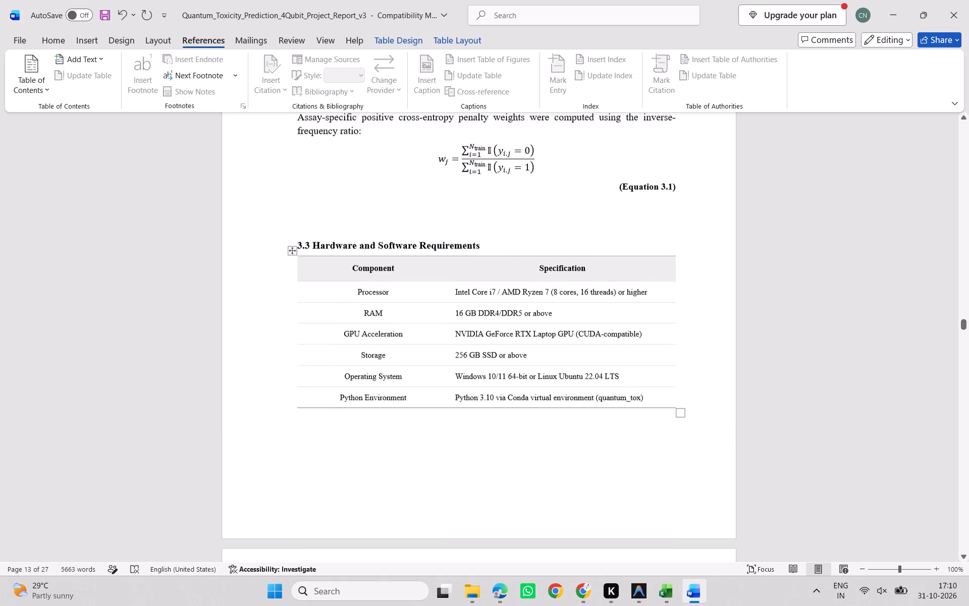
pyautogui.scroll(3, 533, 438)
pyautogui.scroll(-14, 529, 436)
pyautogui.scroll(1, 529, 434)
pyautogui.scroll(-2, 529, 434)
# Look through the rest of Chapter 3 and Chapter 4 as far as Figure 4.1, checking text, equations and page breaks.
pyautogui.scroll(-1, 529, 434)
pyautogui.scroll(-20, 576, 433)
pyautogui.scroll(-1, 576, 433)
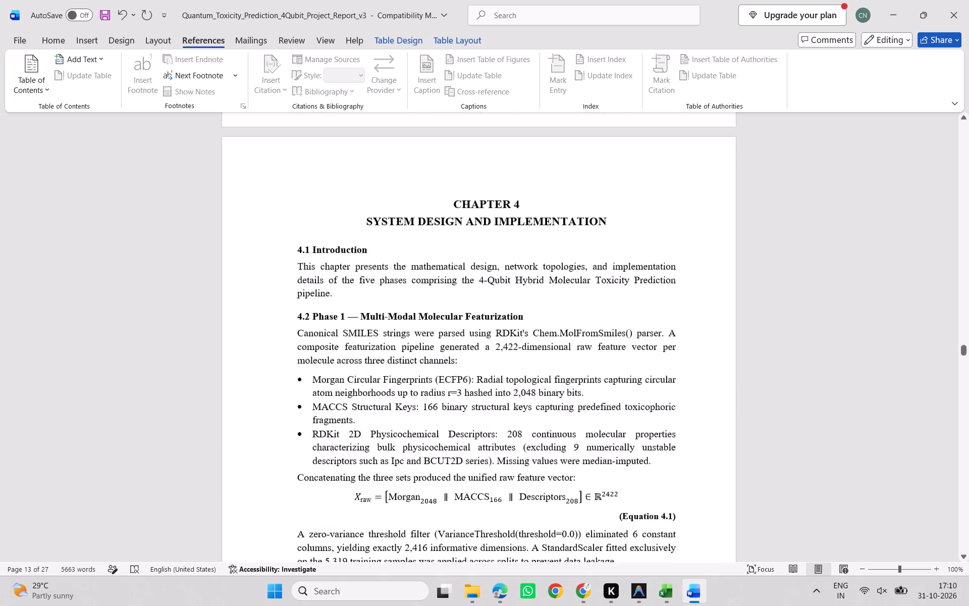
pyautogui.scroll(-18, 576, 435)
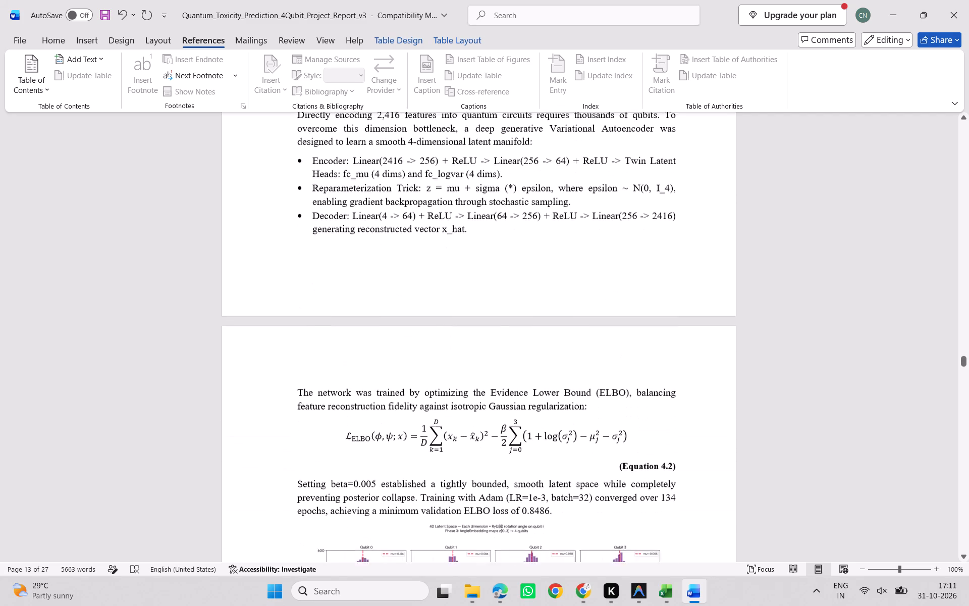
pyautogui.scroll(-4, 574, 433)
pyautogui.scroll(1, 574, 433)
pyautogui.scroll(-7, 574, 433)
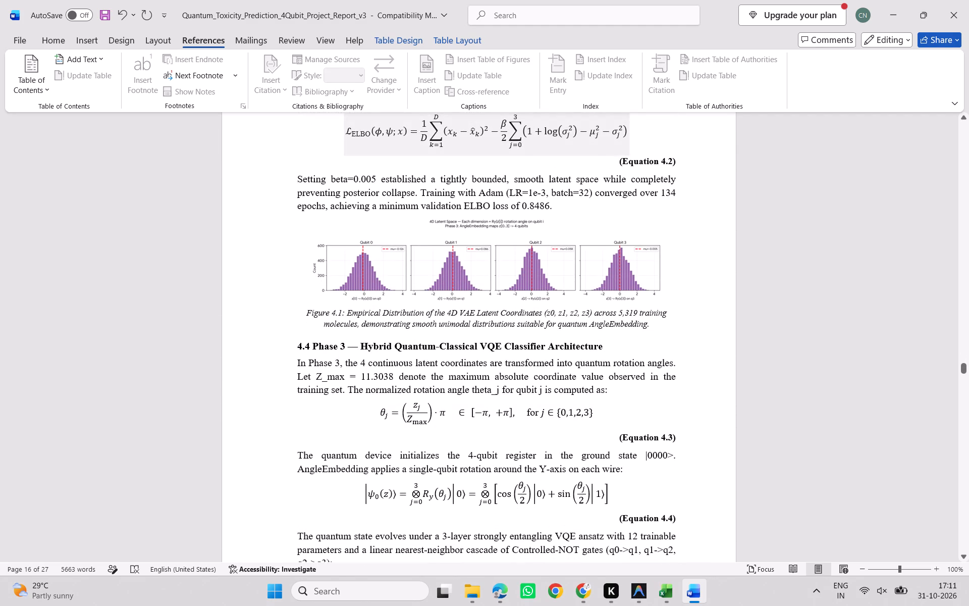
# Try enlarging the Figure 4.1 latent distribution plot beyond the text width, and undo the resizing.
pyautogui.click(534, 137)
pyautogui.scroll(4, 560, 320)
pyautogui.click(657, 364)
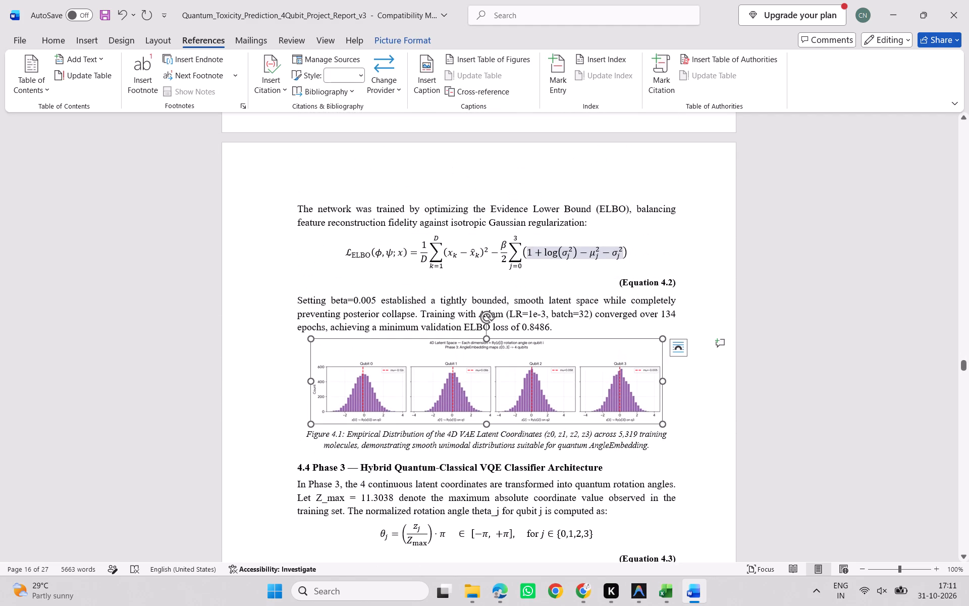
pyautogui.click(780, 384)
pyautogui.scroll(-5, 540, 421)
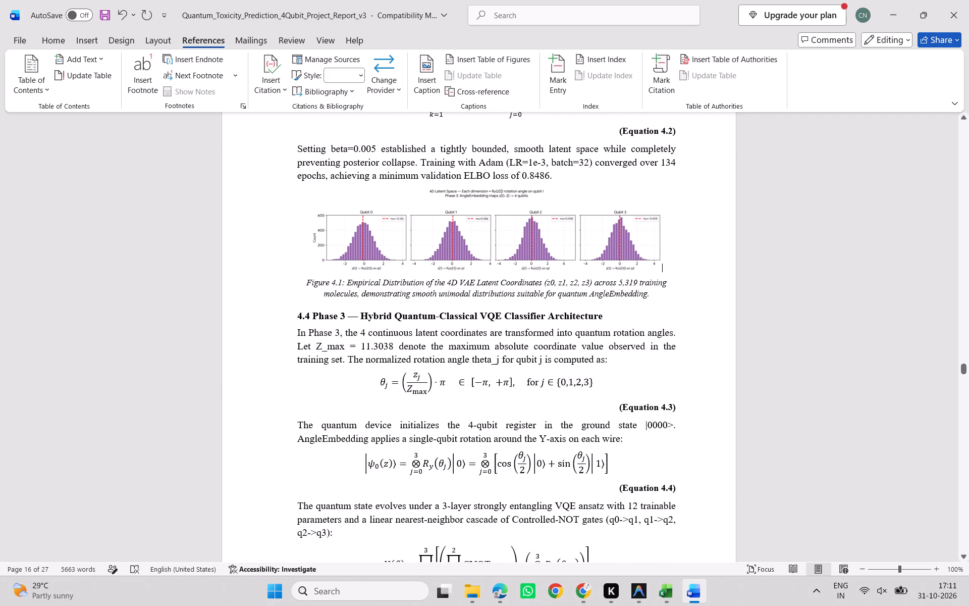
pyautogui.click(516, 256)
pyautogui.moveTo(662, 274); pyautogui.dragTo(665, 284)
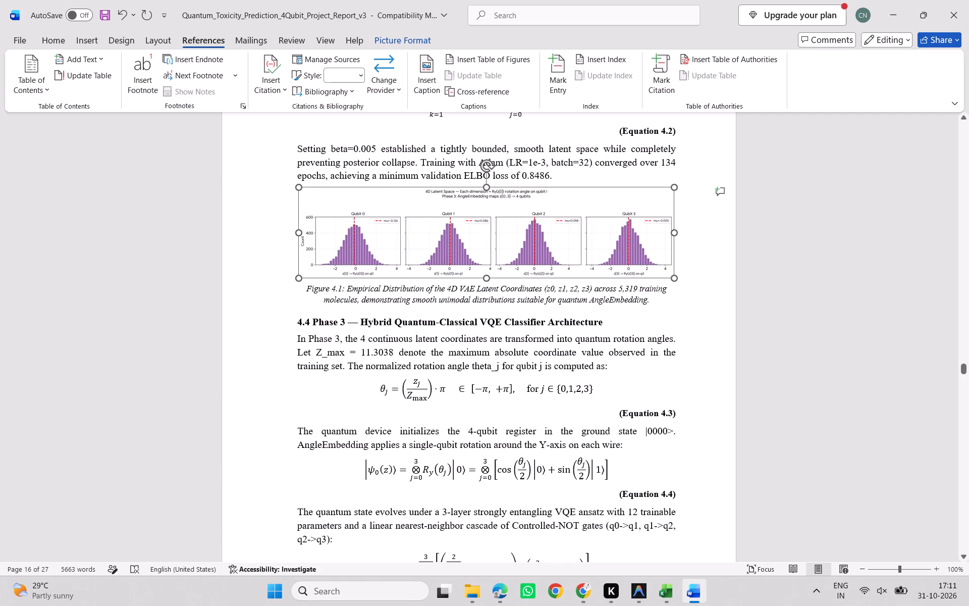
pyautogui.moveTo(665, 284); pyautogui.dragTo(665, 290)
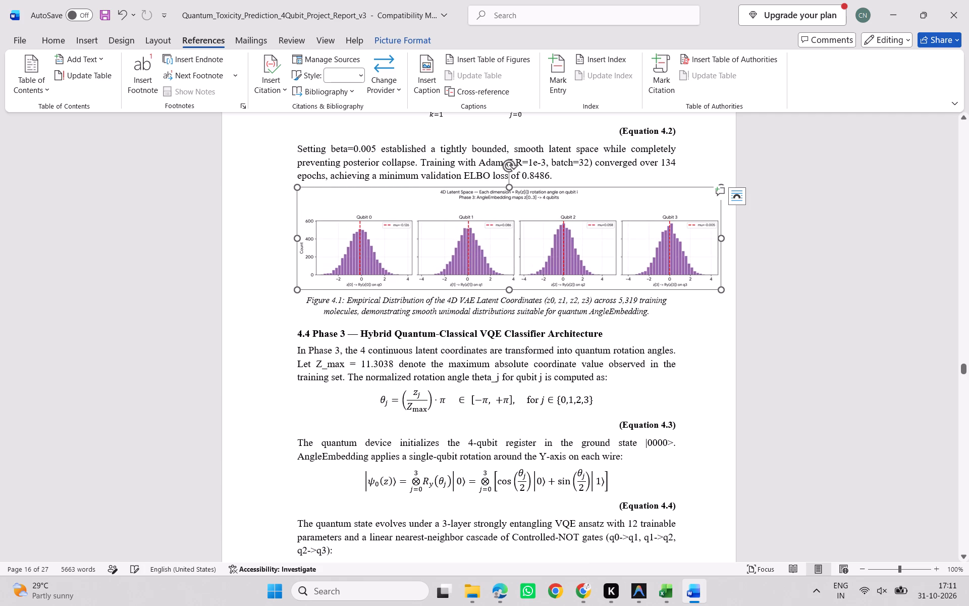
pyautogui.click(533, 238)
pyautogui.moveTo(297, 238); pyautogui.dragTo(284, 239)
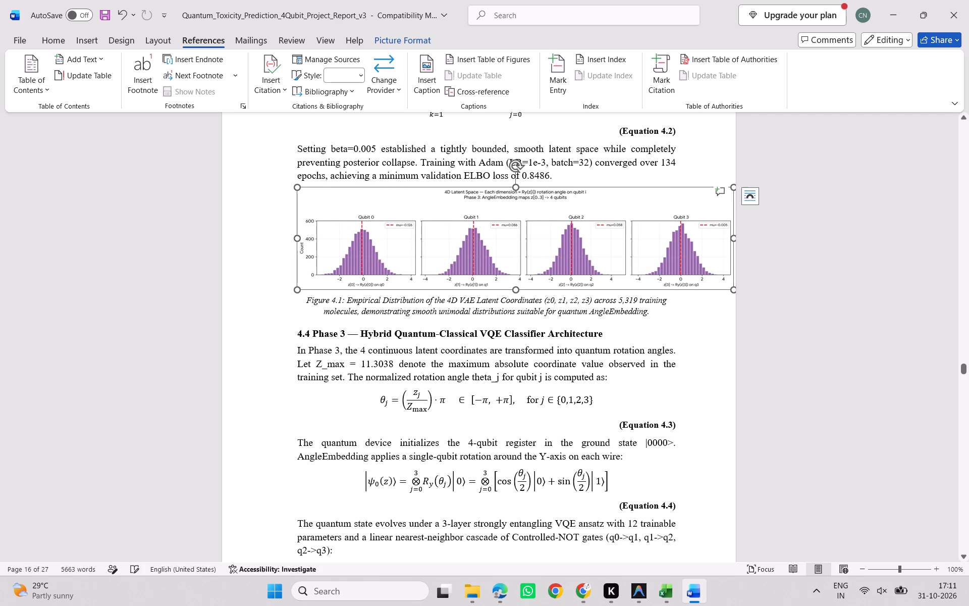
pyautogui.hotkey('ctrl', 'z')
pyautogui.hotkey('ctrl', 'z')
# Insert four blank lines before the "The quantum state evolves" paragraph so it moves to the next page with its equation.
pyautogui.scroll(-5, 617, 357)
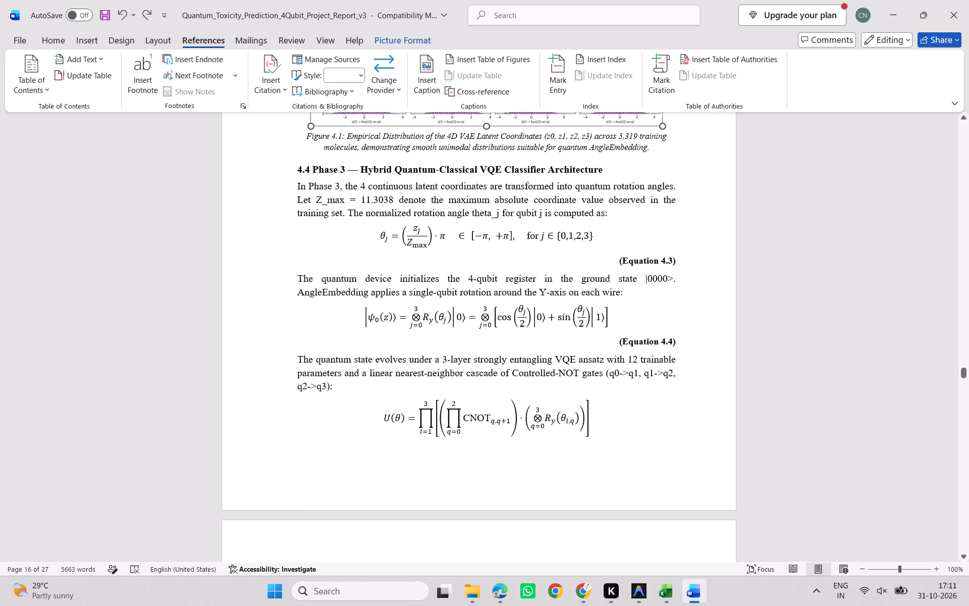
pyautogui.scroll(-9, 567, 387)
pyautogui.scroll(7, 567, 389)
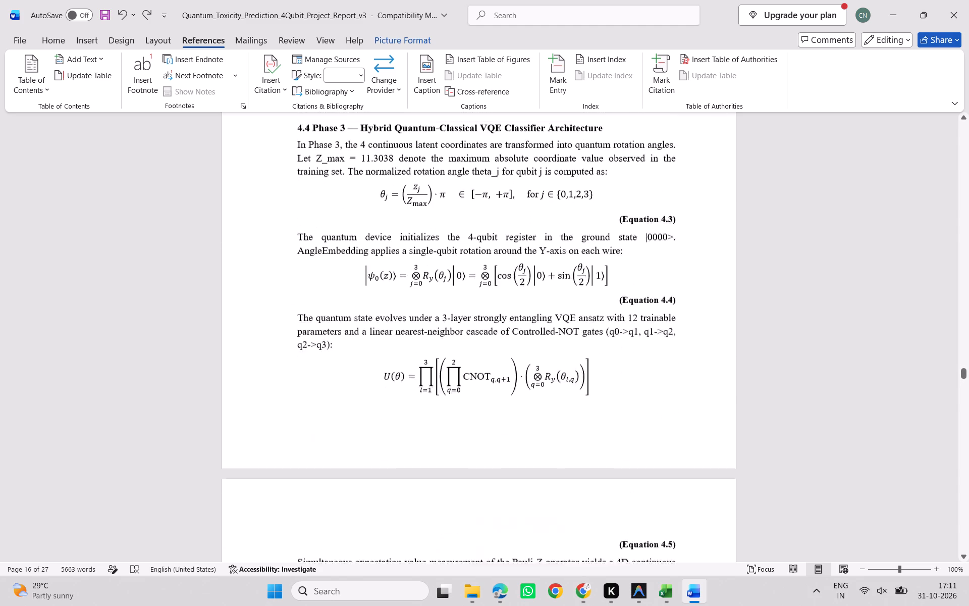
pyautogui.scroll(4, 567, 389)
pyautogui.click(295, 412)
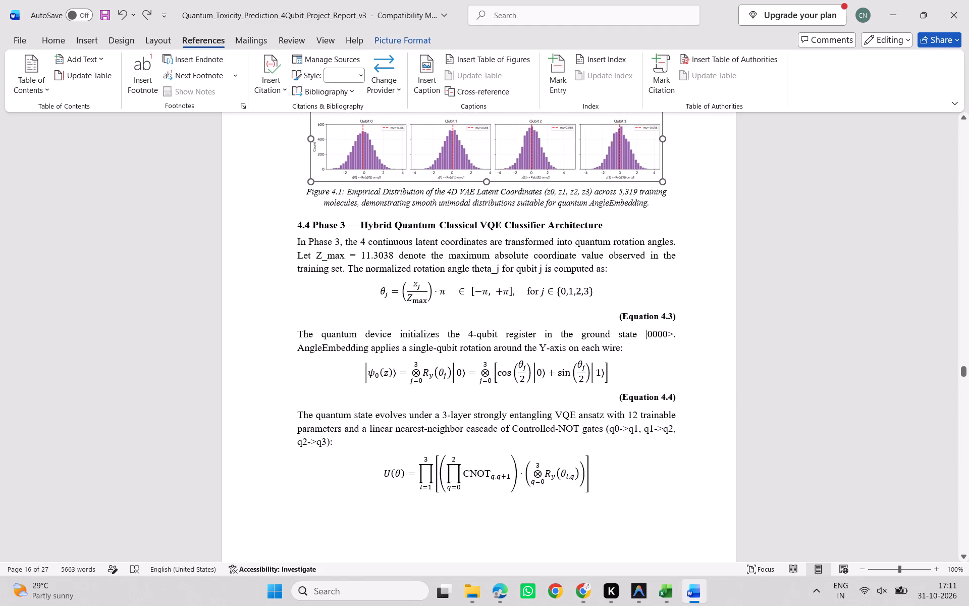
pyautogui.press('Return')
pyautogui.press('Return')
pyautogui.press('Return')
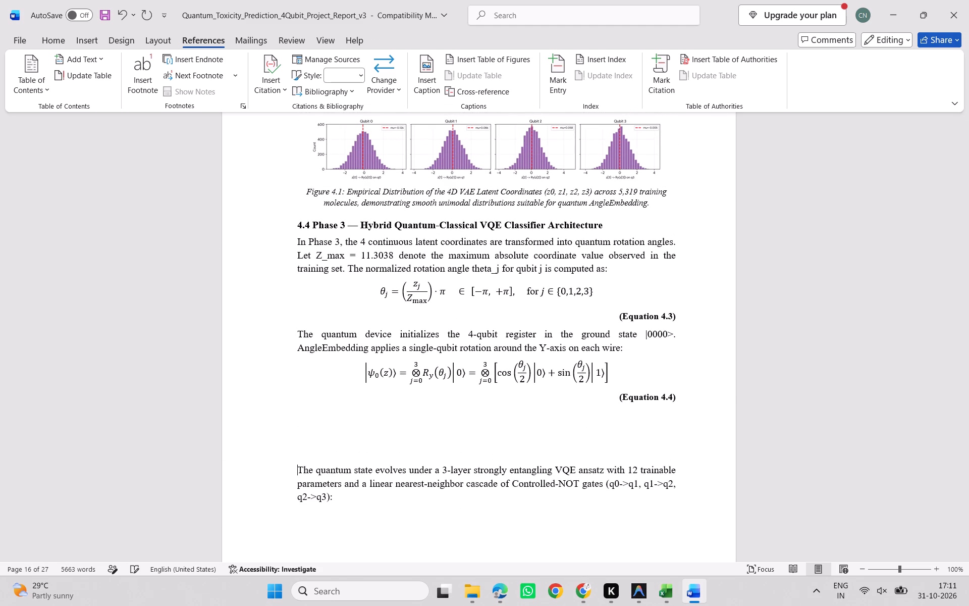
pyautogui.press('Return')
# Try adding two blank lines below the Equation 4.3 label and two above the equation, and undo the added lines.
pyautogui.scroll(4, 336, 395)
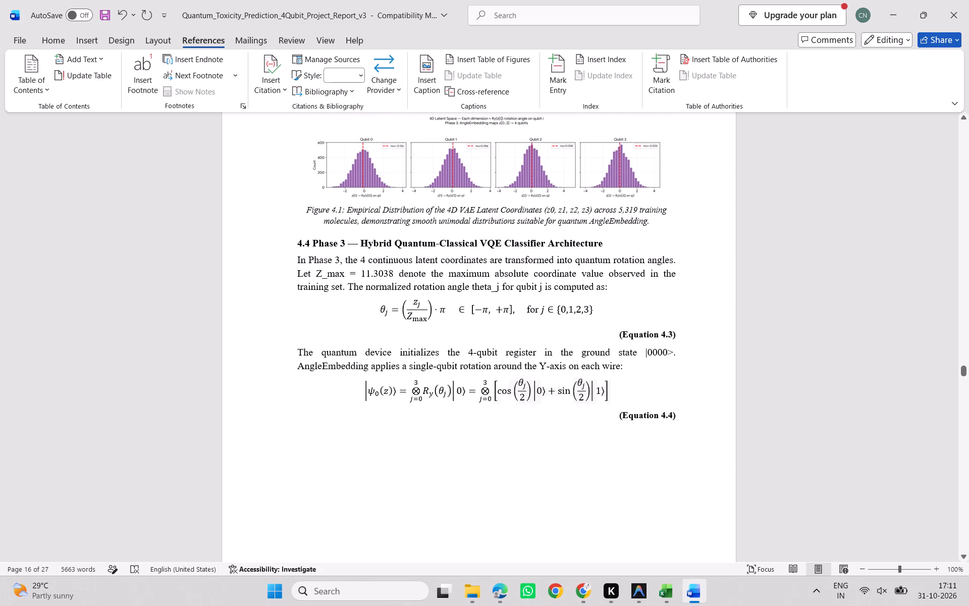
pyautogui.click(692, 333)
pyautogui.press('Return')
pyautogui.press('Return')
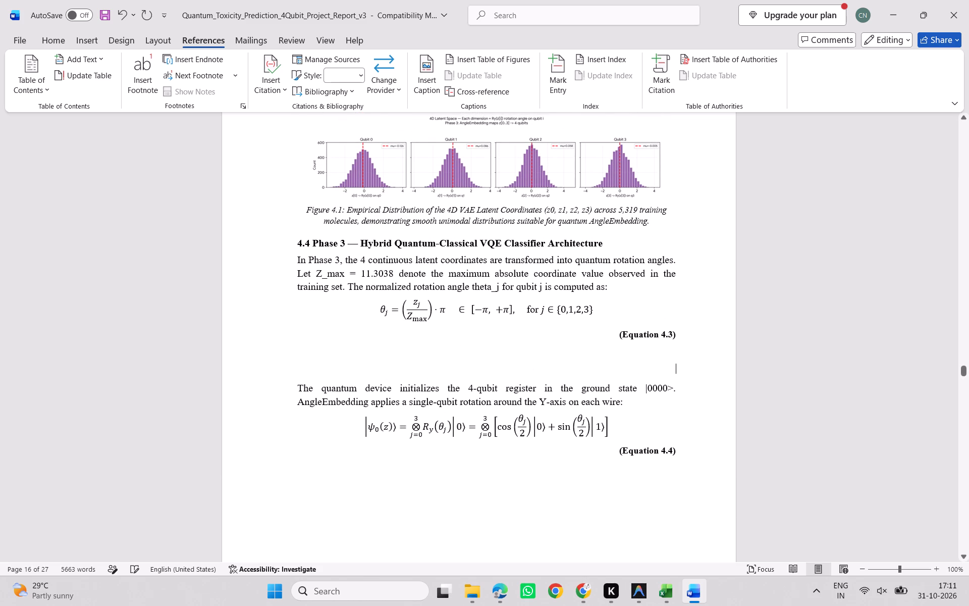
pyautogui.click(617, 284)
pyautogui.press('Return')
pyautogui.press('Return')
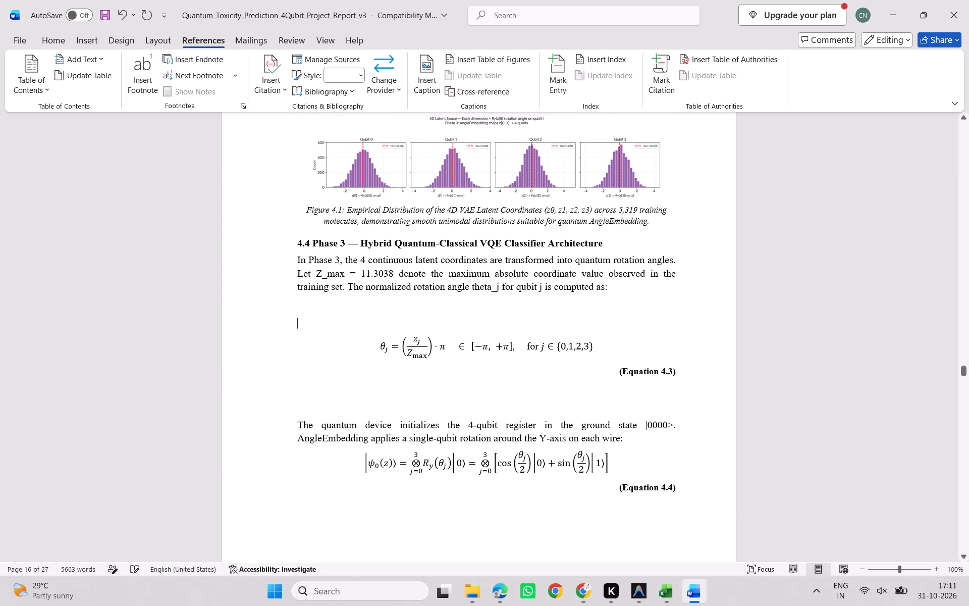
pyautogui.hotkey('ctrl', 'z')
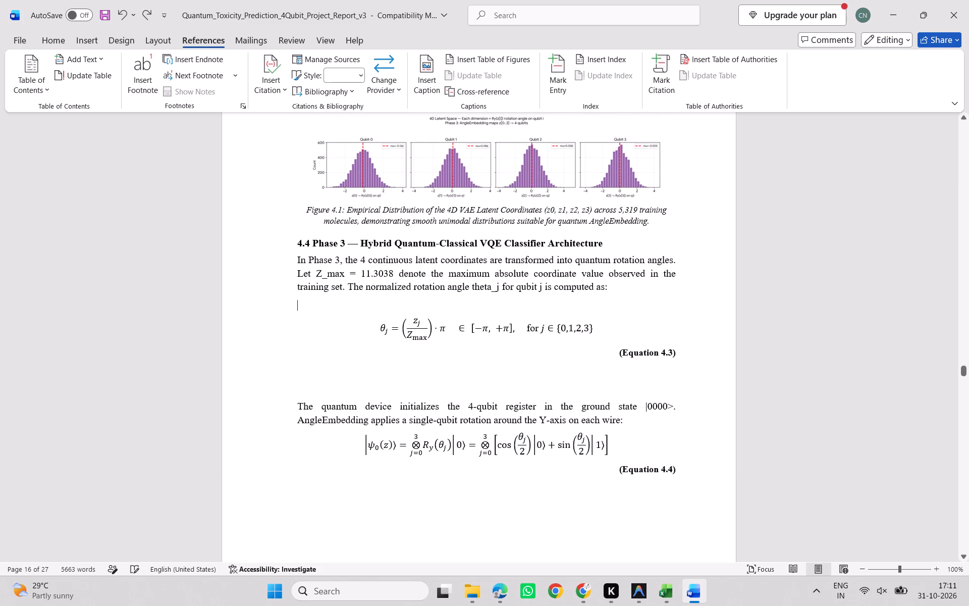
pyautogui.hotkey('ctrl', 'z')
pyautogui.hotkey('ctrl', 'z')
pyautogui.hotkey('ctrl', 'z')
# Check the page break after Equation 4.4 and the layout through Figure 4.2 and section 4.5.
pyautogui.scroll(-4, 583, 528)
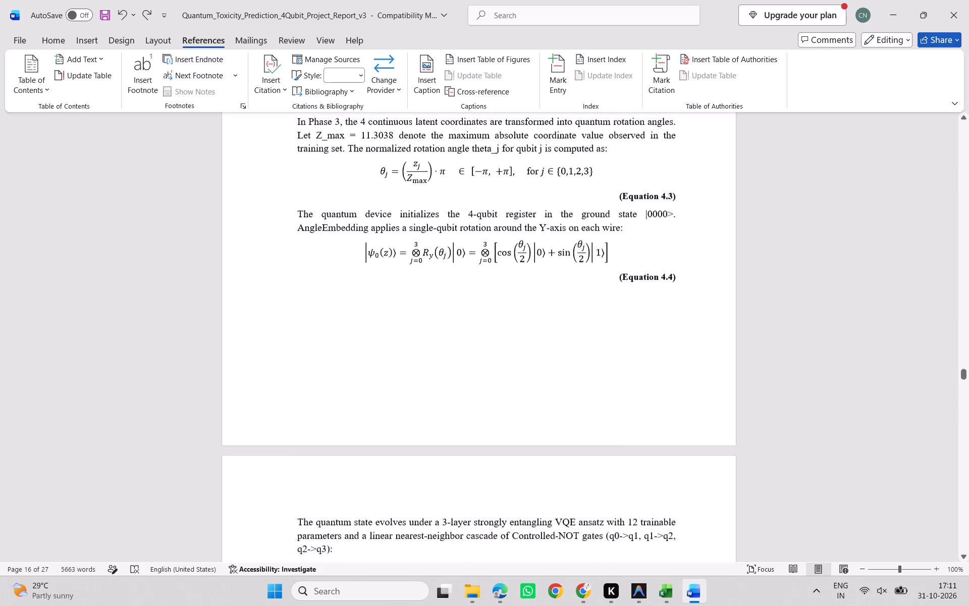
pyautogui.scroll(-3, 548, 490)
pyautogui.scroll(1, 519, 471)
pyautogui.scroll(-14, 519, 471)
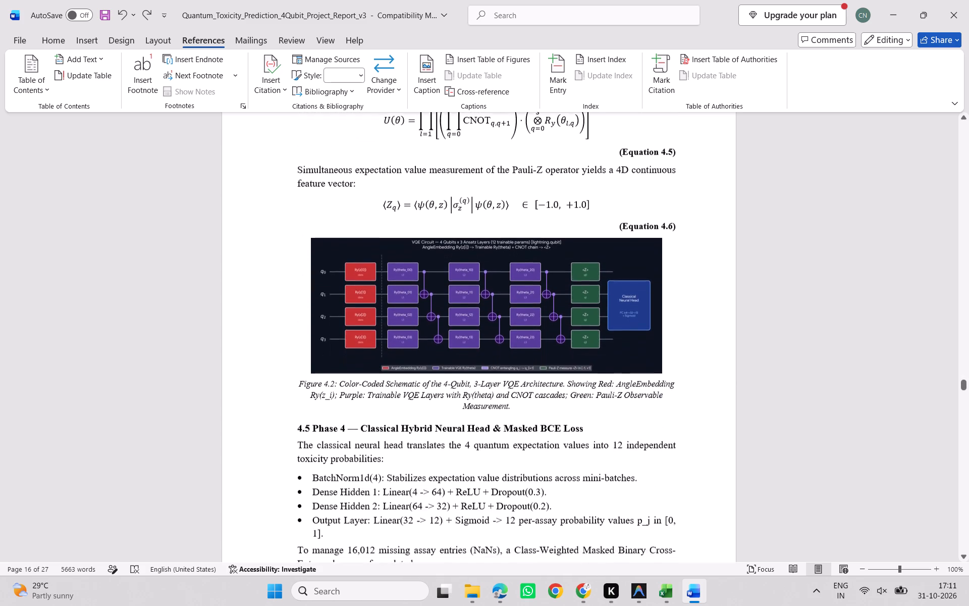
pyautogui.scroll(-5, 513, 467)
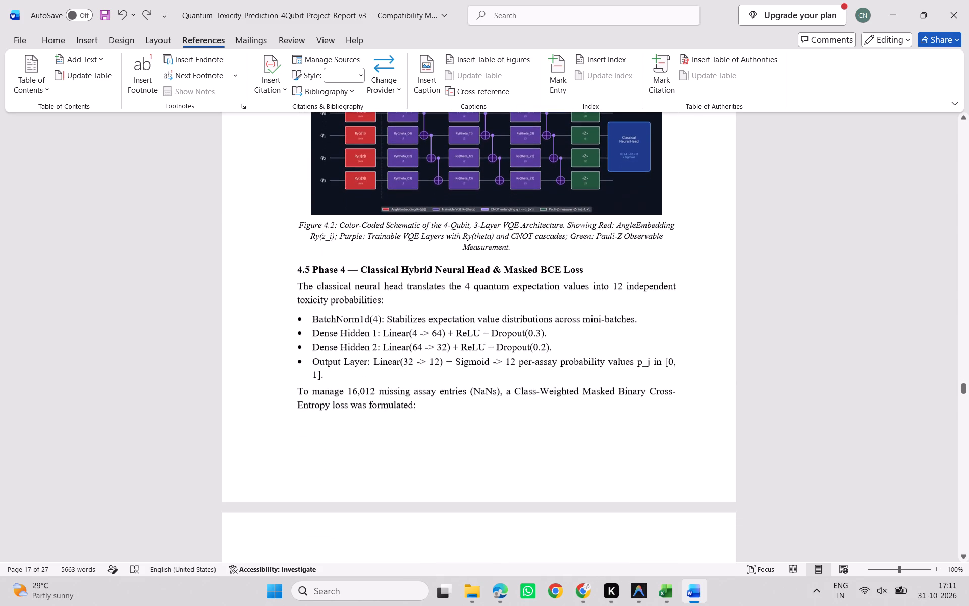
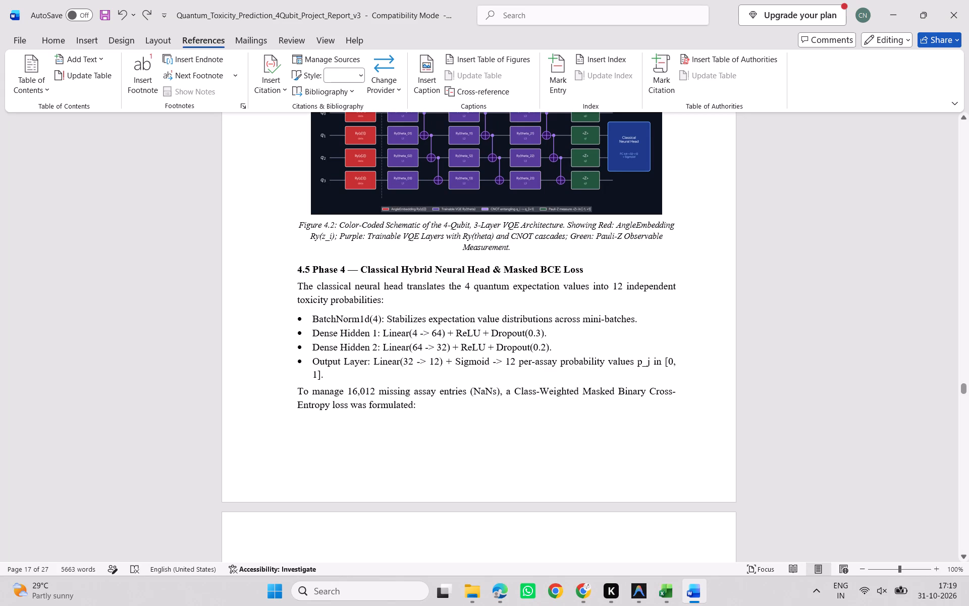
# Check the page layout from Equation 4.7 through the Chapter 4 summary to the start of Chapter 5.
pyautogui.scroll(-9, 370, 358)
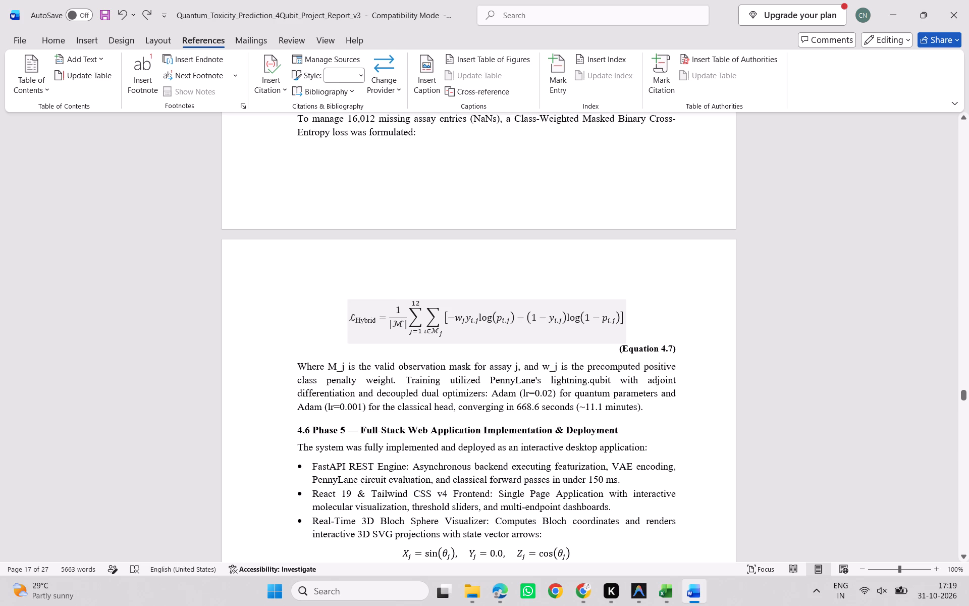
pyautogui.scroll(-6, 412, 408)
pyautogui.scroll(1, 413, 419)
pyautogui.scroll(-2, 413, 419)
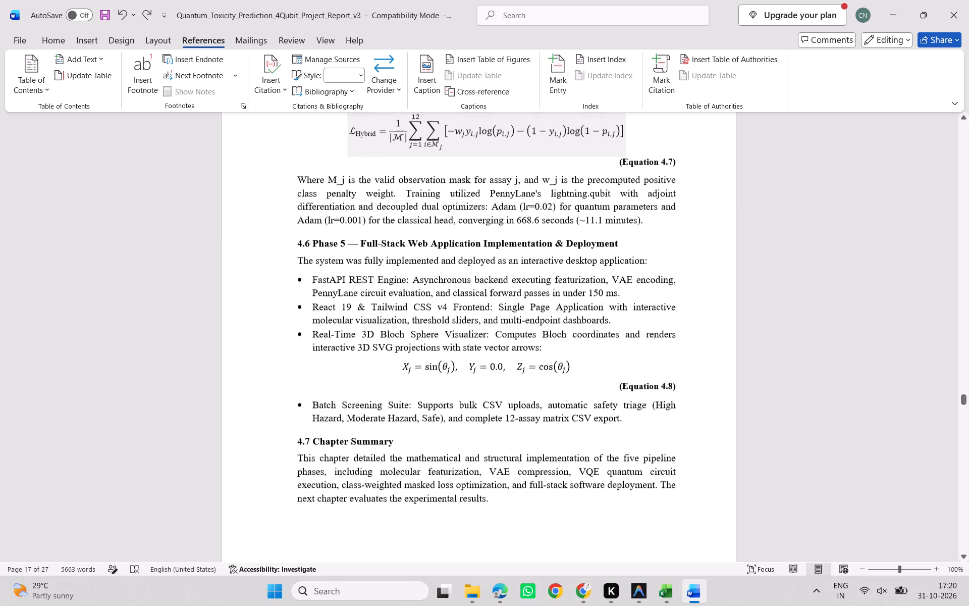
pyautogui.scroll(-1, 413, 419)
pyautogui.scroll(3, 417, 419)
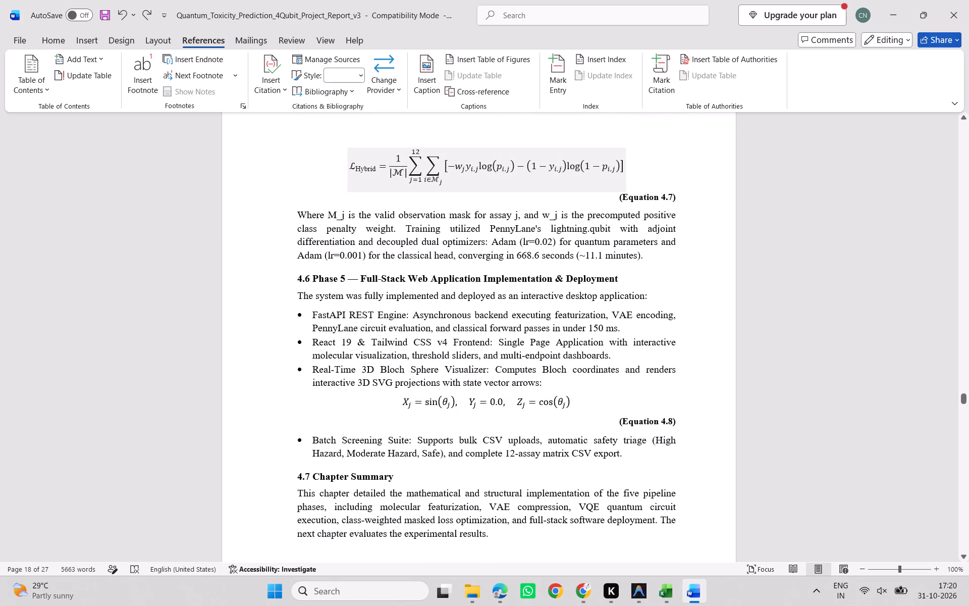
pyautogui.scroll(-10, 500, 346)
pyautogui.scroll(-4, 453, 372)
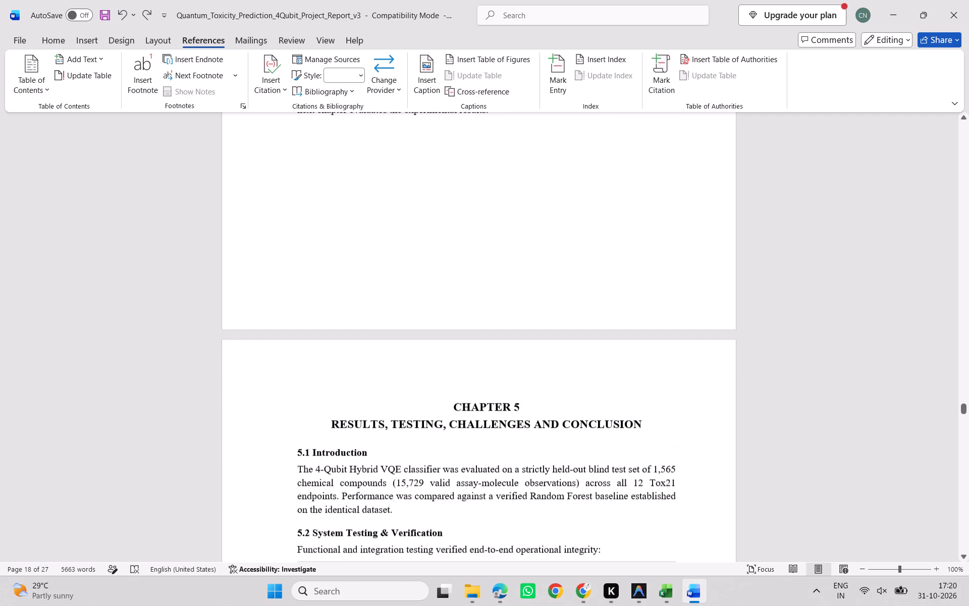
pyautogui.scroll(11, 442, 400)
pyautogui.scroll(-8, 442, 400)
pyautogui.scroll(2, 442, 400)
pyautogui.scroll(-5, 442, 400)
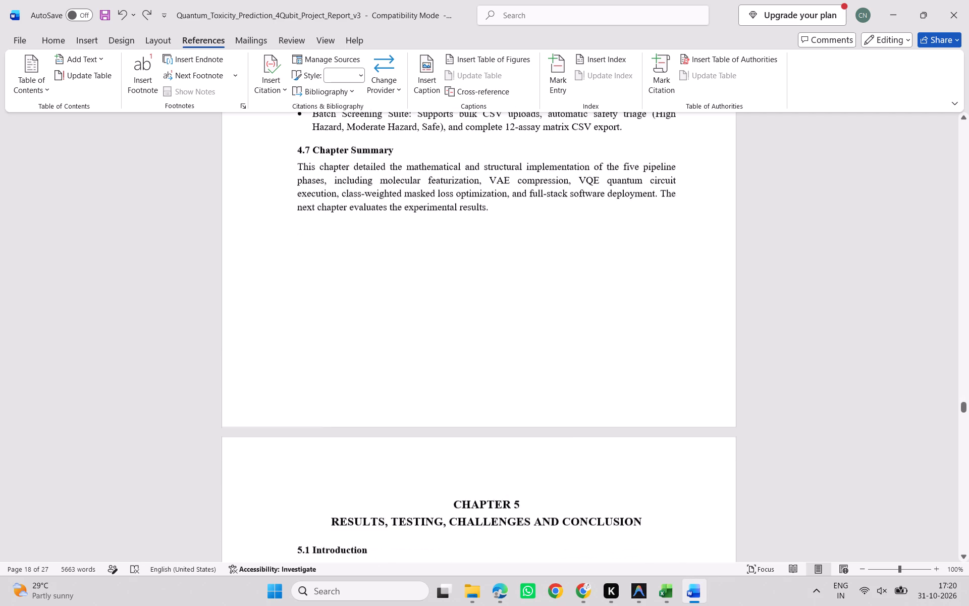
# Insert three blank lines before the "5.5 Toxicological & Mechanistic Insights" heading so it moves to the next page with its bullets.
pyautogui.scroll(-20, 428, 369)
pyautogui.scroll(-19, 428, 369)
pyautogui.scroll(1, 404, 432)
pyautogui.scroll(-5, 403, 432)
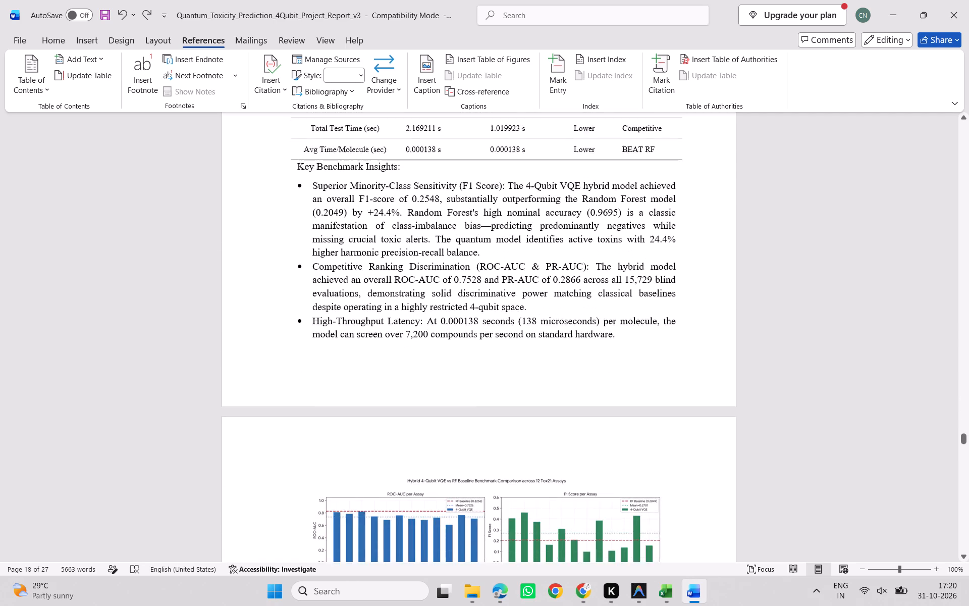
pyautogui.scroll(-1, 398, 433)
pyautogui.scroll(-20, 396, 432)
pyautogui.scroll(-2, 396, 432)
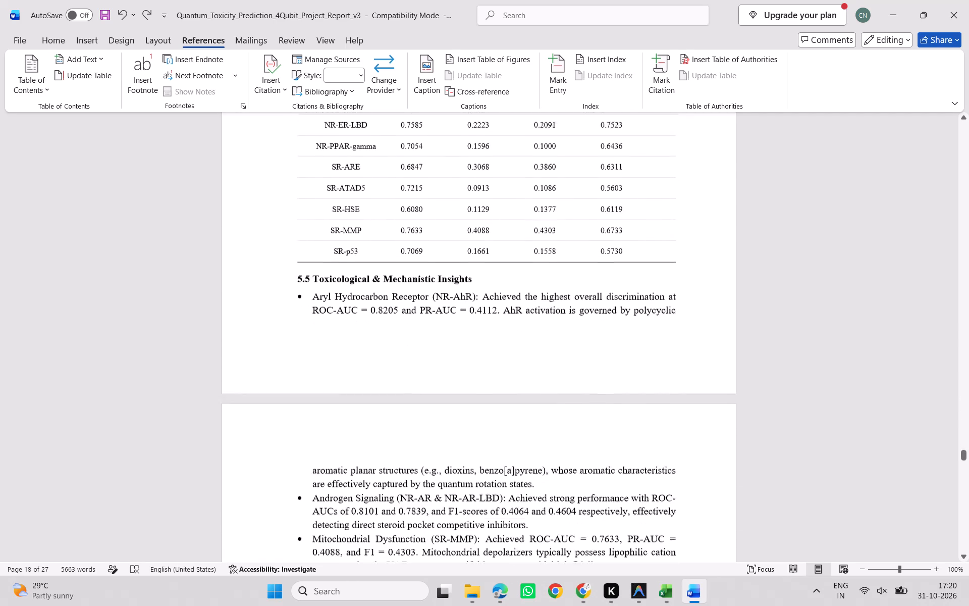
pyautogui.scroll(-5, 387, 425)
pyautogui.scroll(4, 385, 422)
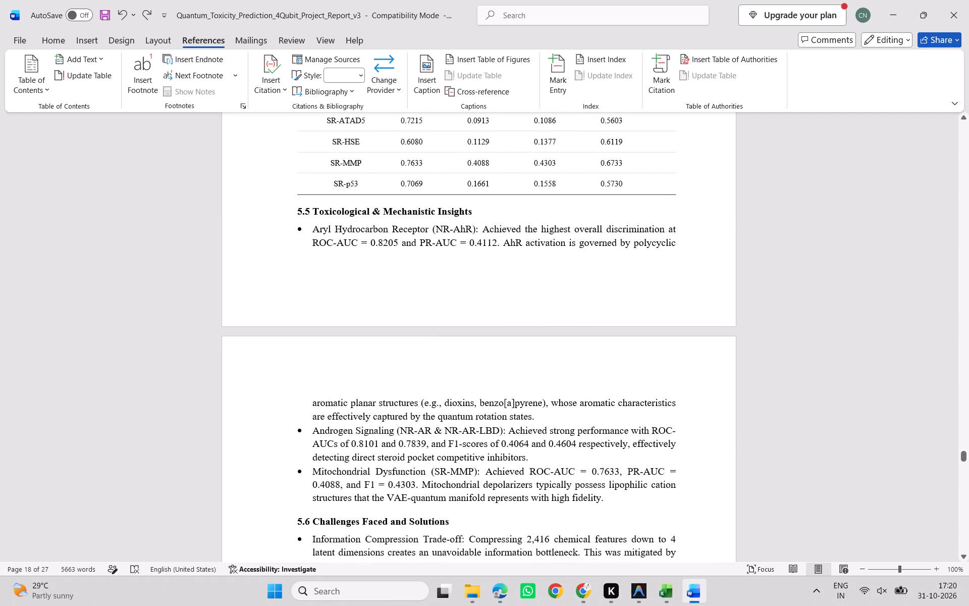
pyautogui.click(296, 207)
pyautogui.press('Return')
pyautogui.press('Return')
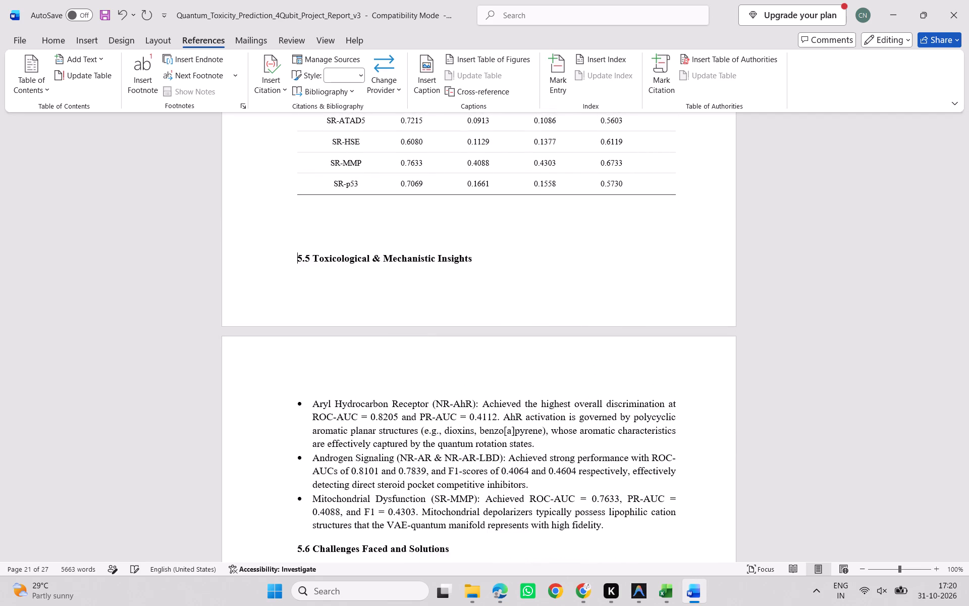
pyautogui.press('Return')
# Check the page breaks from section 5.6 through Future Scope and the references up to the Appendix.
pyautogui.scroll(1, 347, 239)
pyautogui.scroll(-13, 347, 239)
pyautogui.scroll(1, 595, 424)
pyautogui.scroll(-2, 601, 427)
pyautogui.scroll(1, 593, 428)
pyautogui.scroll(-6, 593, 429)
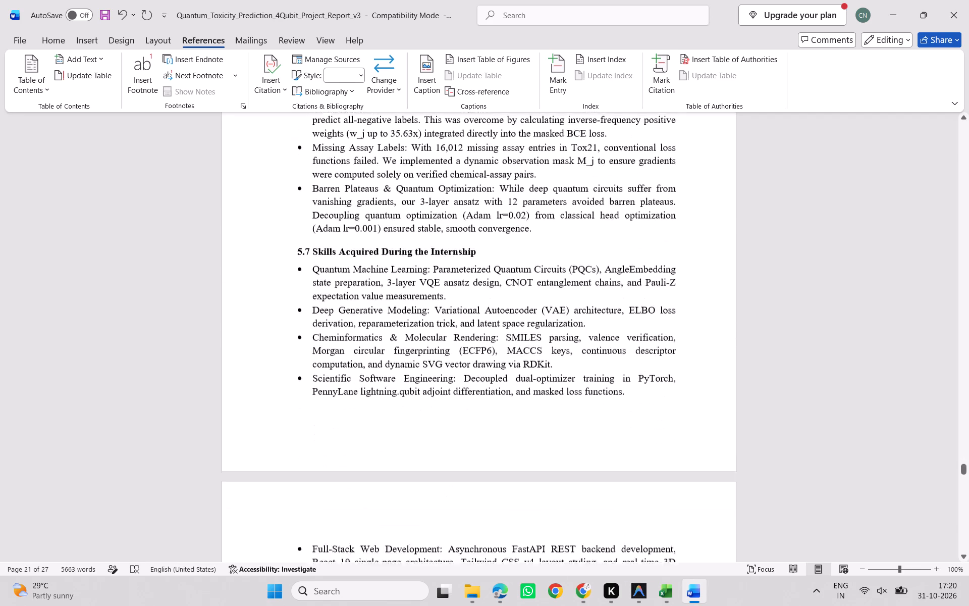
pyautogui.scroll(-12, 564, 440)
pyautogui.scroll(3, 486, 434)
pyautogui.scroll(-9, 451, 343)
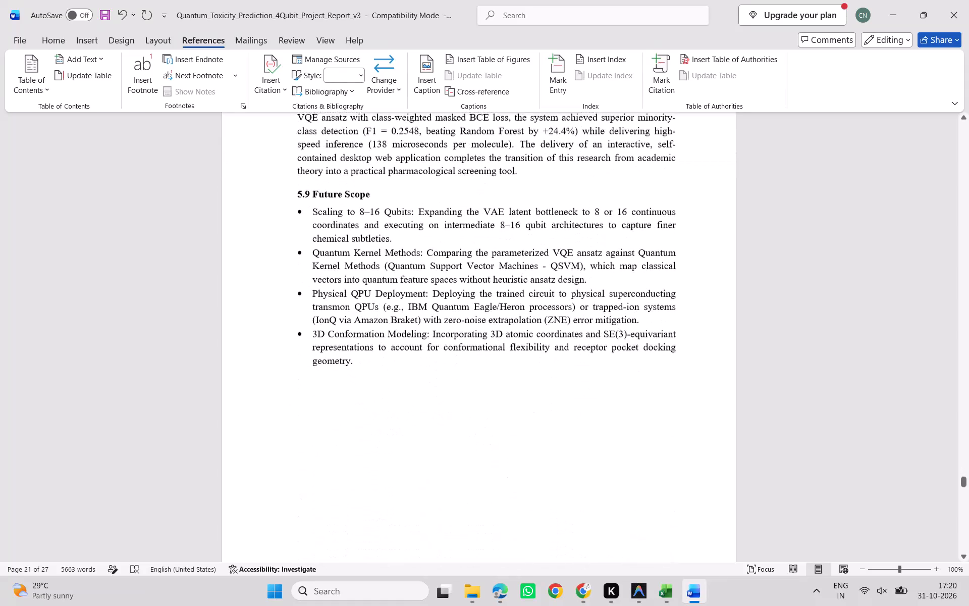
pyautogui.scroll(-20, 446, 346)
pyautogui.scroll(-4, 446, 346)
pyautogui.scroll(1, 539, 298)
pyautogui.scroll(-1, 541, 298)
pyautogui.scroll(1, 541, 298)
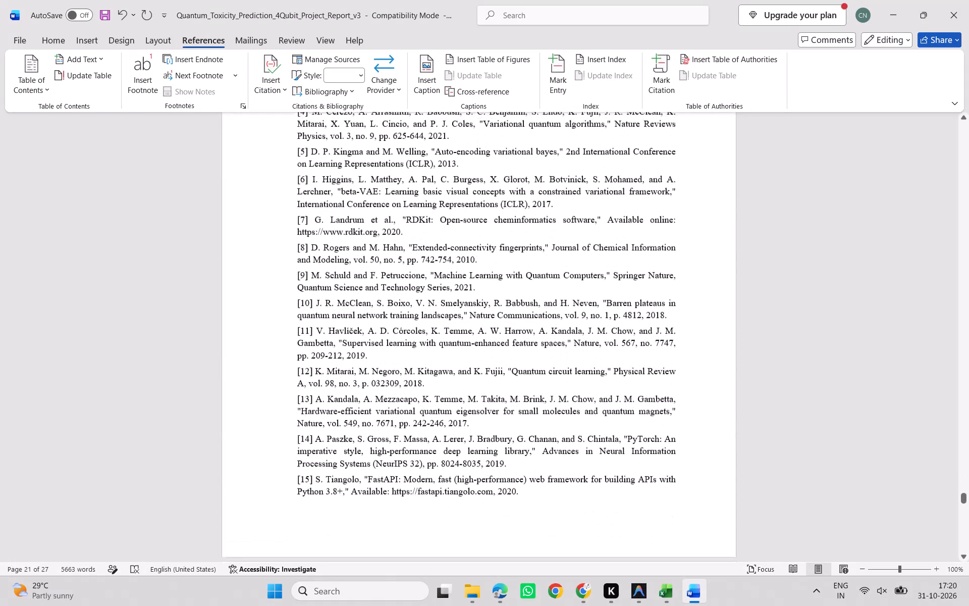
pyautogui.scroll(-8, 543, 300)
pyautogui.scroll(1, 543, 300)
pyautogui.scroll(-2, 544, 303)
pyautogui.scroll(1, 548, 324)
pyautogui.scroll(-19, 548, 325)
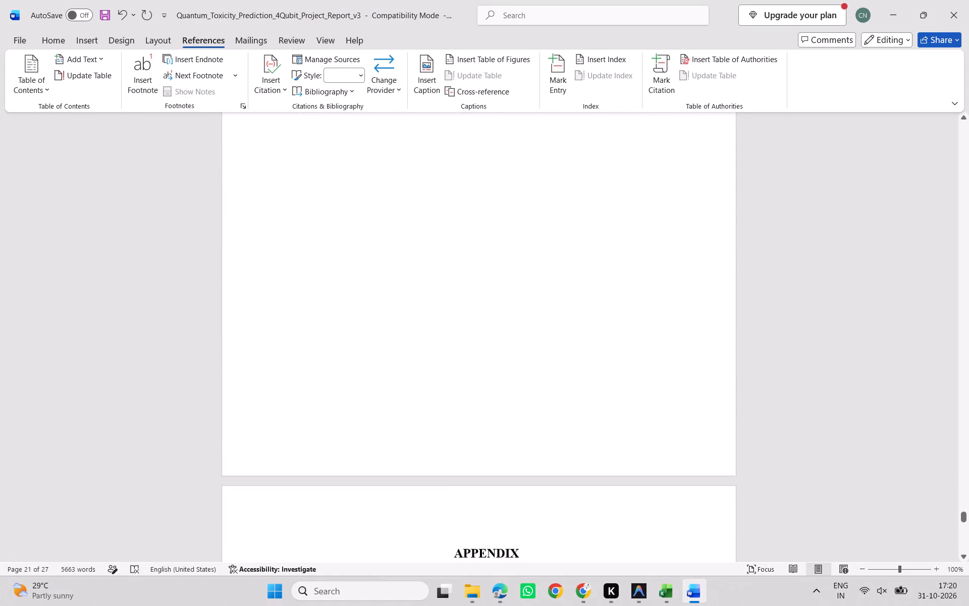
# Delete the blank page between the end of the references and the APPENDIX heading.
pyautogui.click(400, 387)
pyautogui.scroll(2, 389, 311)
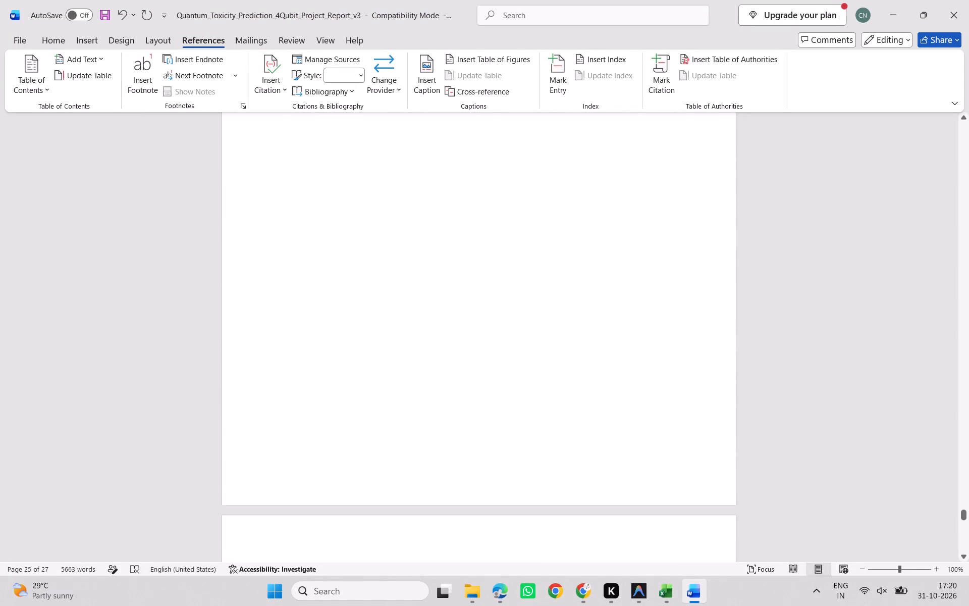
pyautogui.scroll(16, 389, 311)
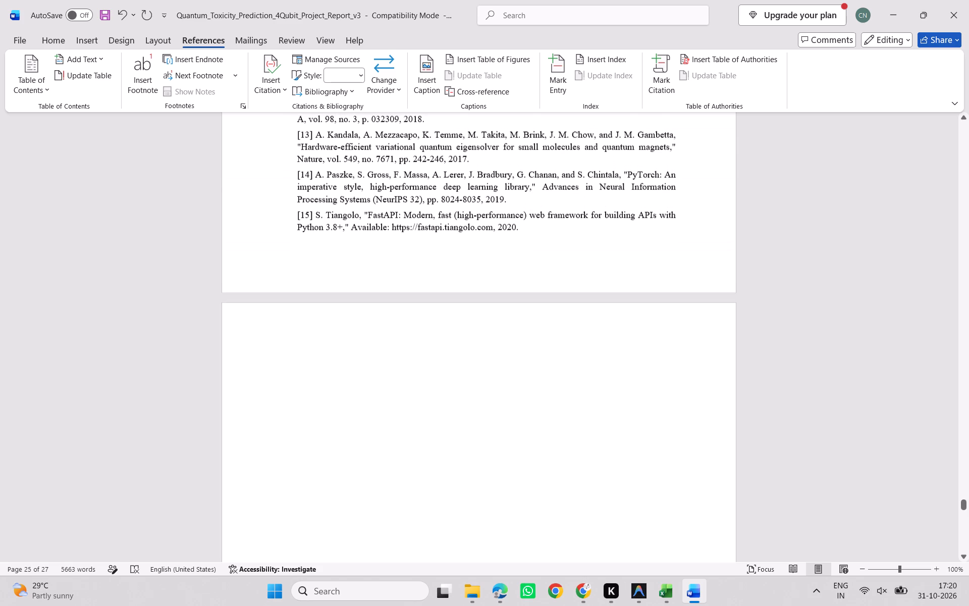
pyautogui.press('BackSpace')
pyautogui.press('BackSpace')
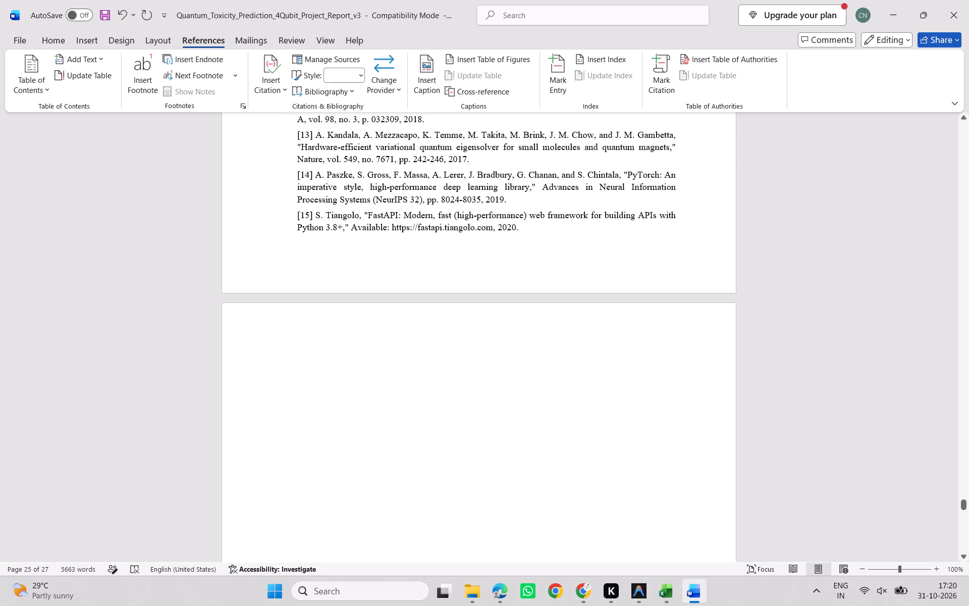
pyautogui.click(360, 398)
pyautogui.doubleClick(360, 398)
pyautogui.press('BackSpace')
pyautogui.press('BackSpace')
pyautogui.press('BackSpace')
pyautogui.scroll(-8, 360, 411)
pyautogui.scroll(1, 362, 430)
pyautogui.scroll(-7, 366, 435)
pyautogui.scroll(1, 423, 463)
pyautogui.scroll(-7, 424, 463)
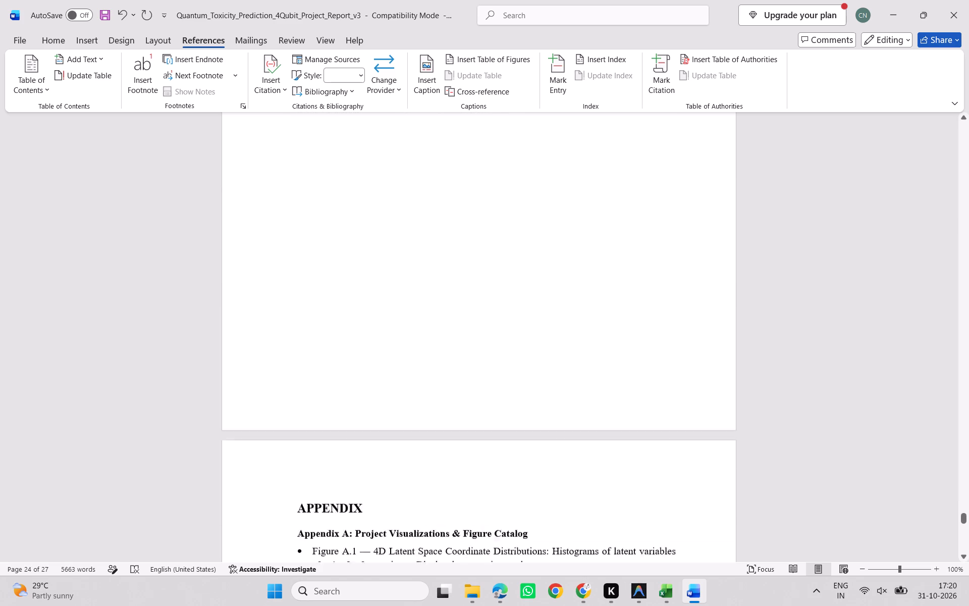
pyautogui.click(294, 440)
pyautogui.press('BackSpace')
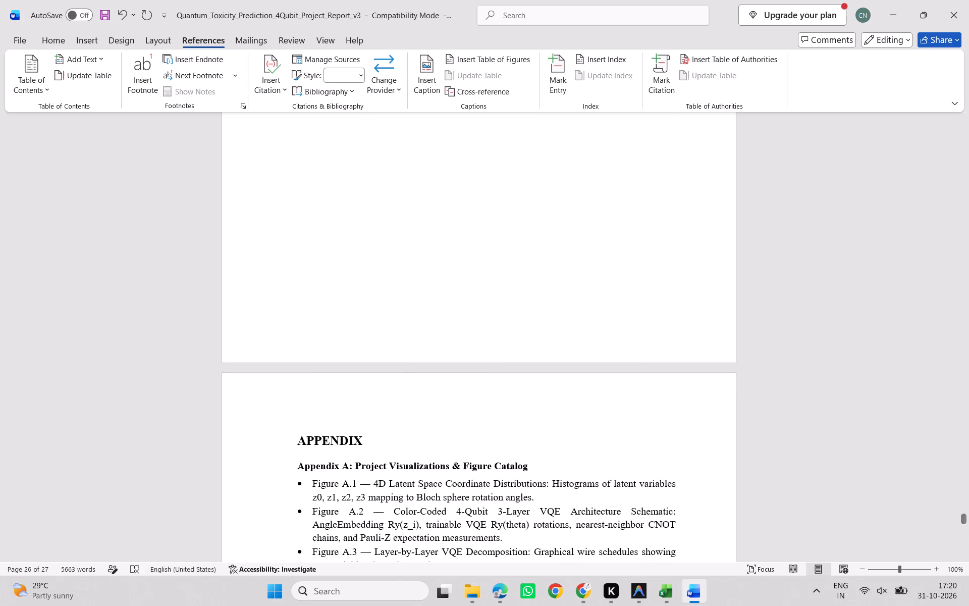
# Insert 21 spaces before the APPENDIX heading to place it at about the centre of the line.
pyautogui.press('space')
pyautogui.press('space')
pyautogui.press('space')
pyautogui.press('space')
pyautogui.press('space')
pyautogui.press('space')
pyautogui.press('space')
pyautogui.press('space')
pyautogui.press('space')
pyautogui.press('space')
pyautogui.press('space')
pyautogui.press('space')
pyautogui.press('space')
pyautogui.press('space')
pyautogui.press('space')
pyautogui.press('space')
pyautogui.press('space')
pyautogui.press('space')
pyautogui.press('space')
pyautogui.press('space')
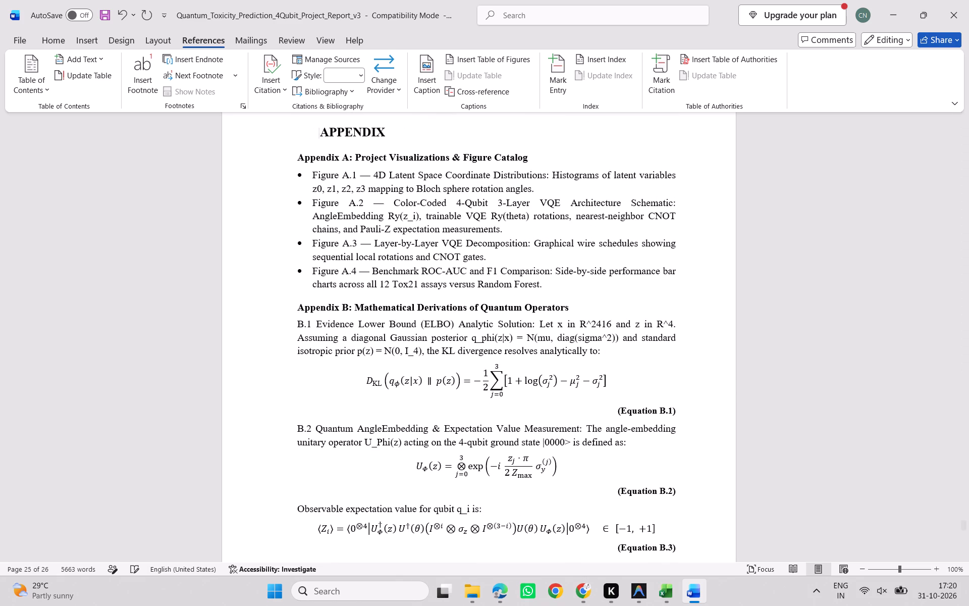
pyautogui.press('space')
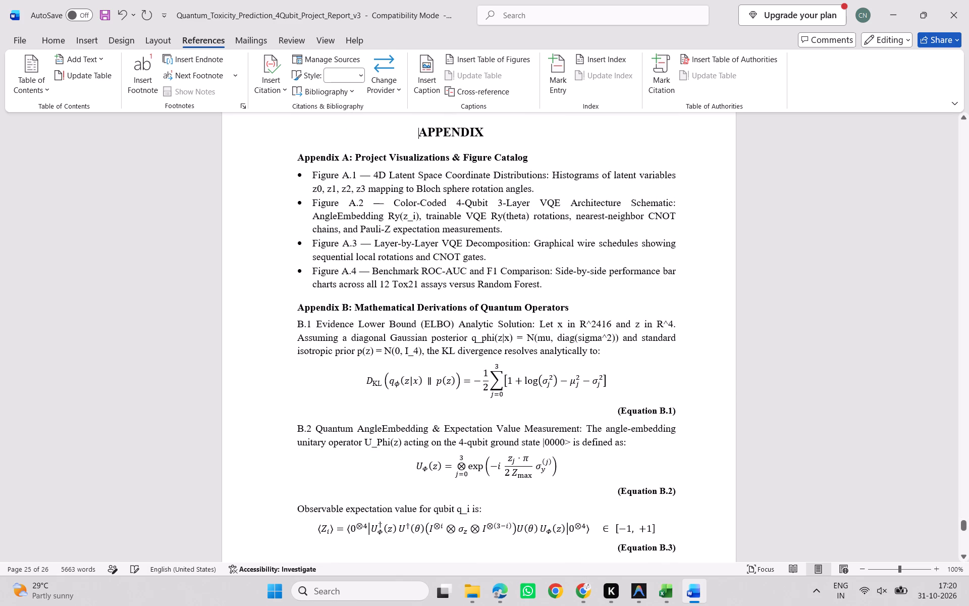
# Check the page transition from the references and the layout of Appendix A, B and C.
pyautogui.scroll(6, 325, 457)
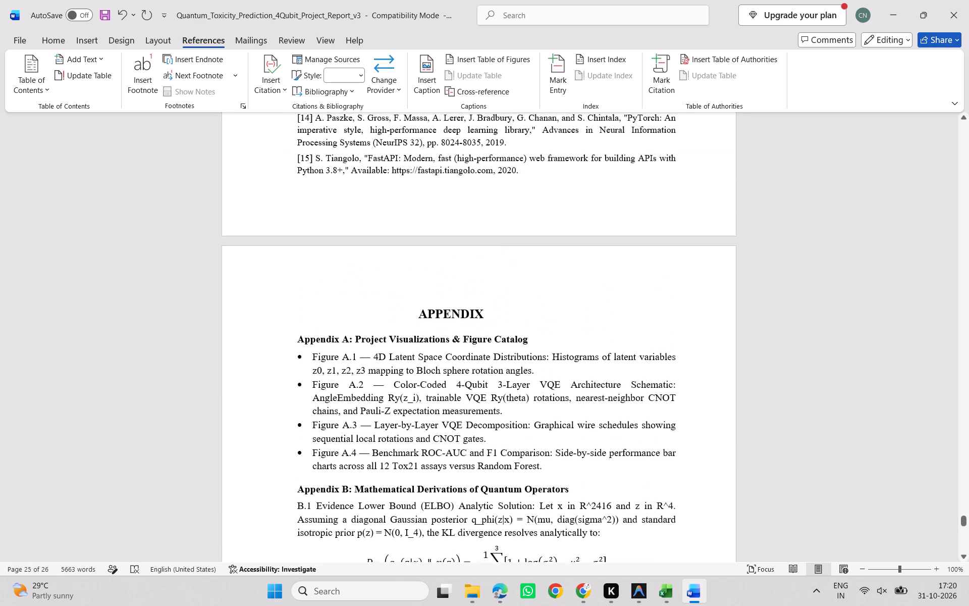
pyautogui.scroll(4, 399, 472)
pyautogui.scroll(-6, 397, 470)
pyautogui.scroll(1, 395, 466)
pyautogui.scroll(-3, 395, 466)
pyautogui.scroll(1, 395, 466)
pyautogui.scroll(-5, 395, 466)
pyautogui.scroll(1, 395, 466)
pyautogui.scroll(-8, 395, 466)
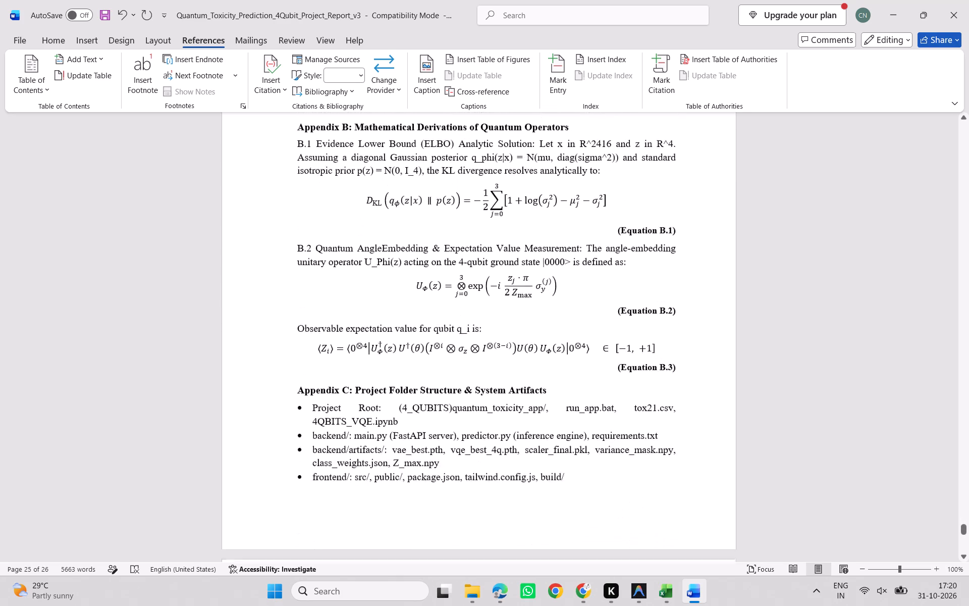
pyautogui.scroll(-10, 395, 466)
pyautogui.scroll(1, 393, 459)
pyautogui.scroll(-2, 393, 459)
pyautogui.scroll(1, 416, 488)
pyautogui.scroll(-1, 416, 488)
pyautogui.scroll(14, 416, 488)
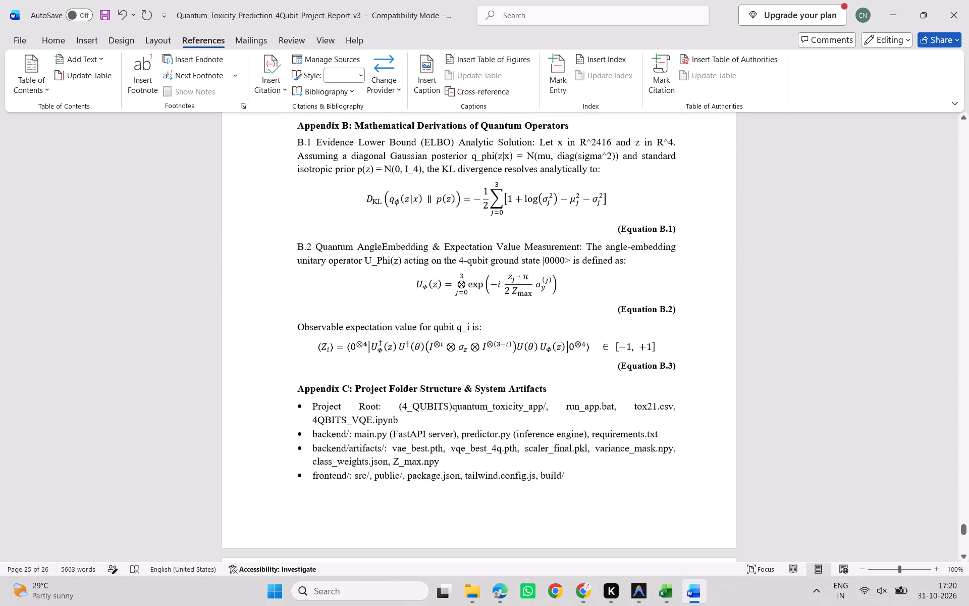
# Insert four blank lines before the "Appendix C: Project Folder Structure & System Artifacts" heading so it starts on the next page.
pyautogui.click(298, 388)
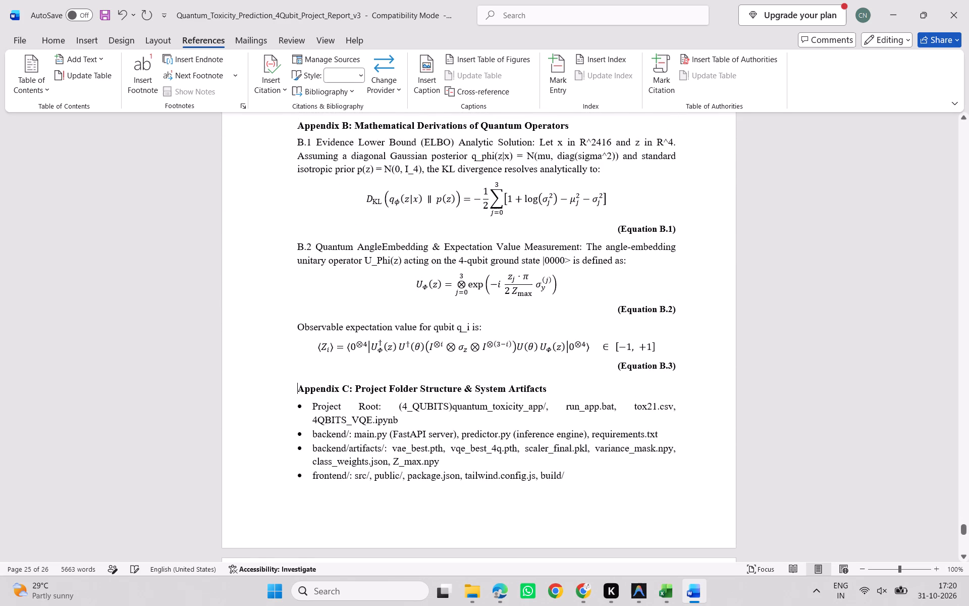
pyautogui.press('Return')
pyautogui.press('Return')
pyautogui.press('Return')
pyautogui.press('Return')
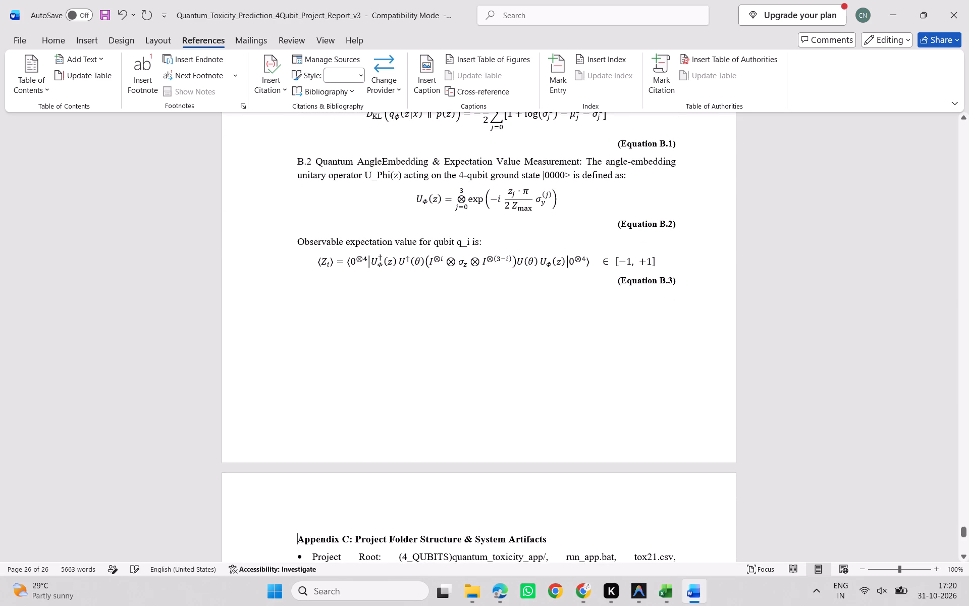
# Review the layout of Appendix C and D, and go back through the references and Chapter 5 to the test module table.
pyautogui.scroll(-12, 413, 404)
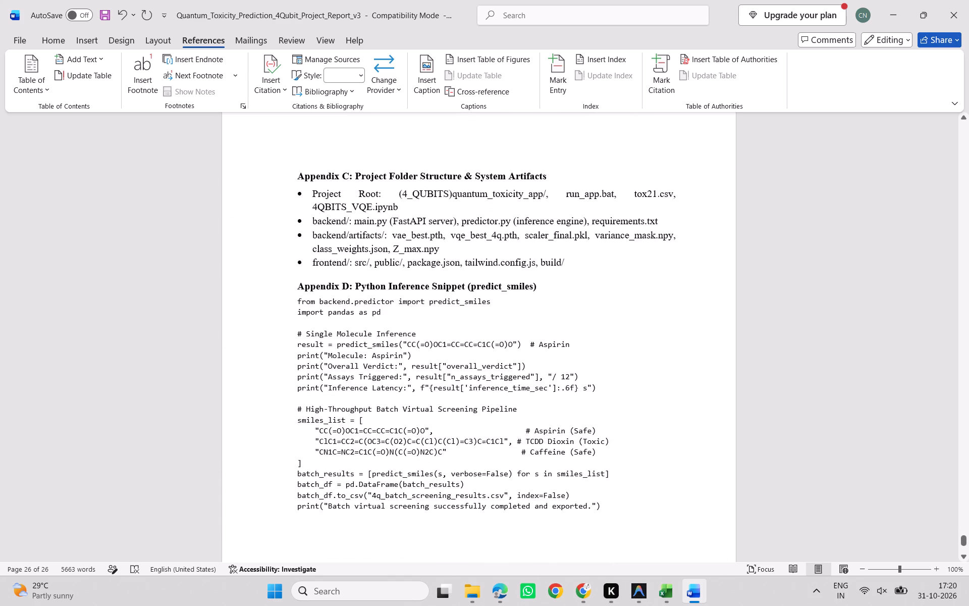
pyautogui.scroll(-15, 406, 413)
pyautogui.scroll(7, 494, 413)
pyautogui.scroll(-1, 494, 413)
pyautogui.scroll(7, 494, 413)
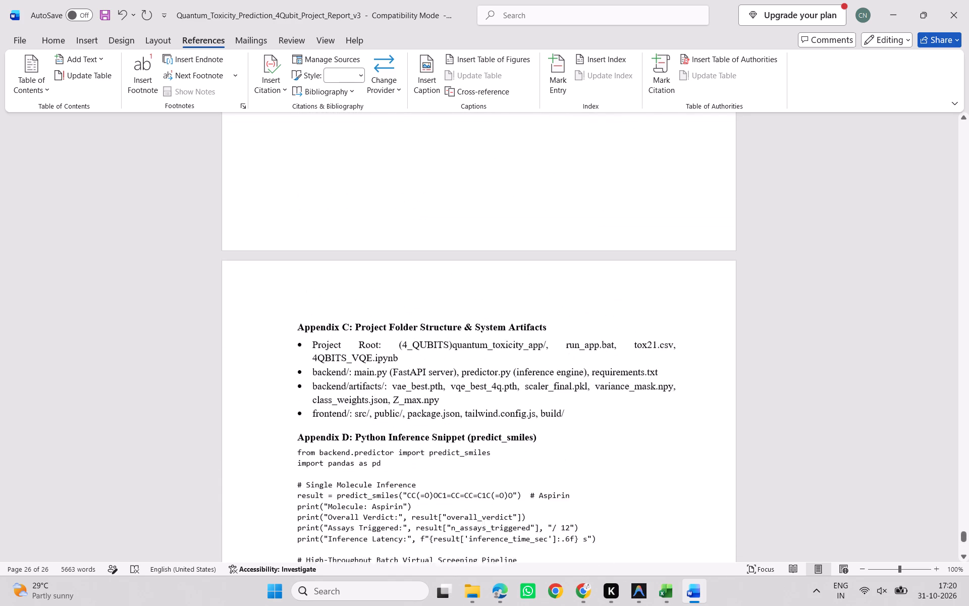
pyautogui.scroll(20, 494, 413)
pyautogui.scroll(4, 494, 413)
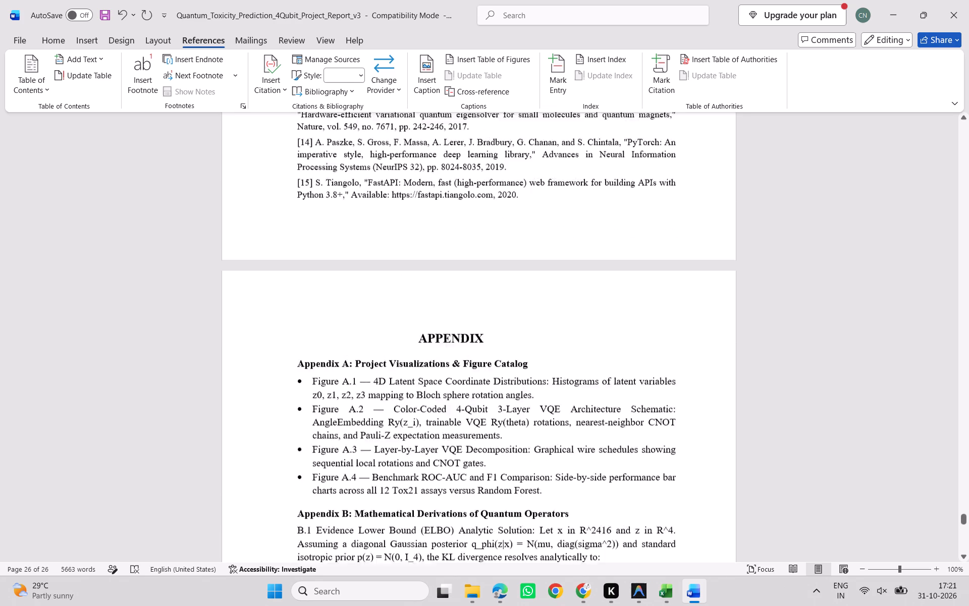
pyautogui.scroll(20, 494, 411)
pyautogui.scroll(6, 494, 411)
pyautogui.scroll(-1, 494, 411)
pyautogui.scroll(2, 494, 411)
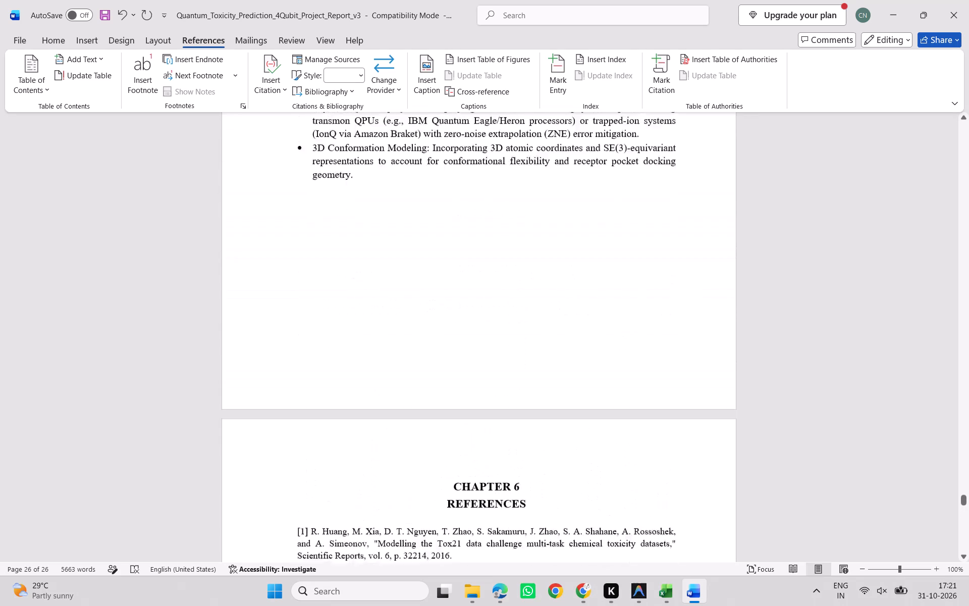
pyautogui.scroll(19, 494, 411)
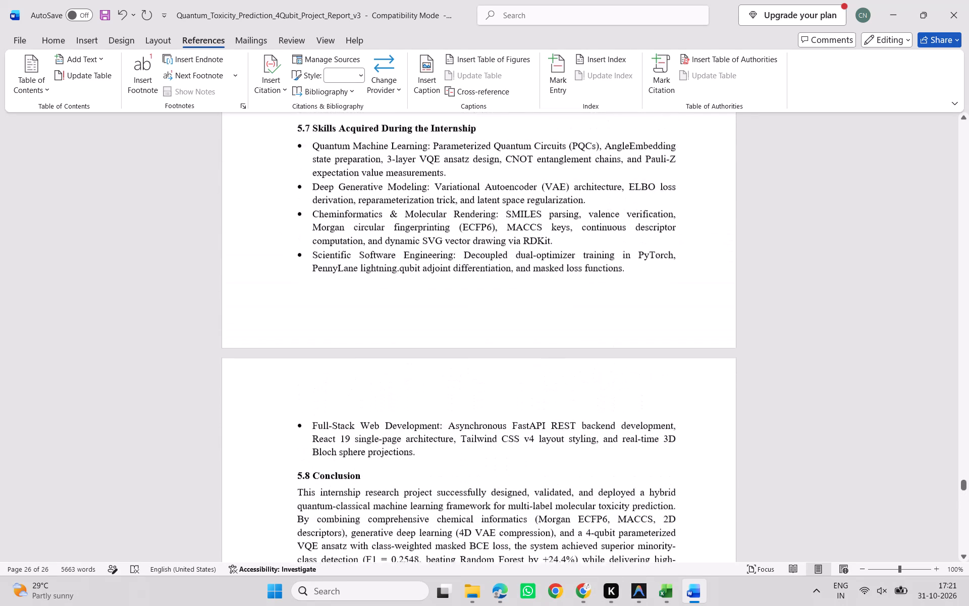
pyautogui.scroll(2, 494, 411)
pyautogui.scroll(20, 494, 411)
pyautogui.scroll(2, 494, 411)
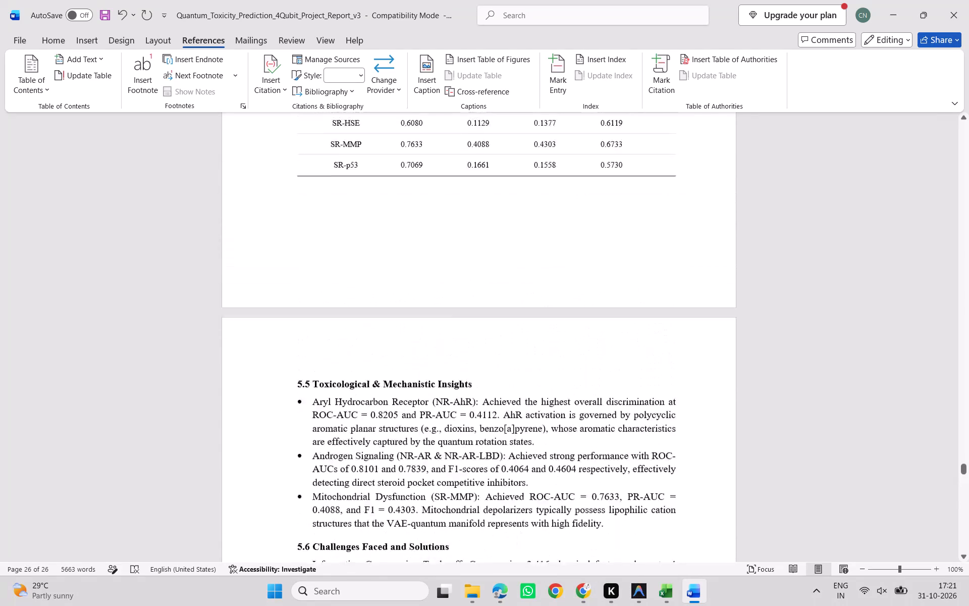
pyautogui.scroll(20, 494, 411)
pyautogui.scroll(3, 494, 411)
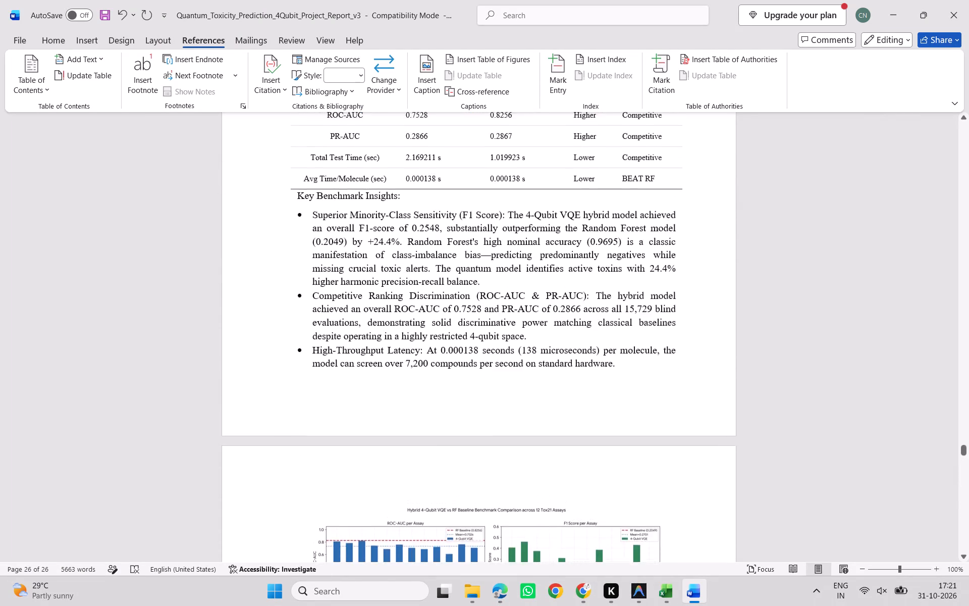
pyautogui.scroll(6, 494, 411)
pyautogui.scroll(-1, 494, 411)
pyautogui.scroll(20, 494, 411)
pyautogui.scroll(2, 494, 411)
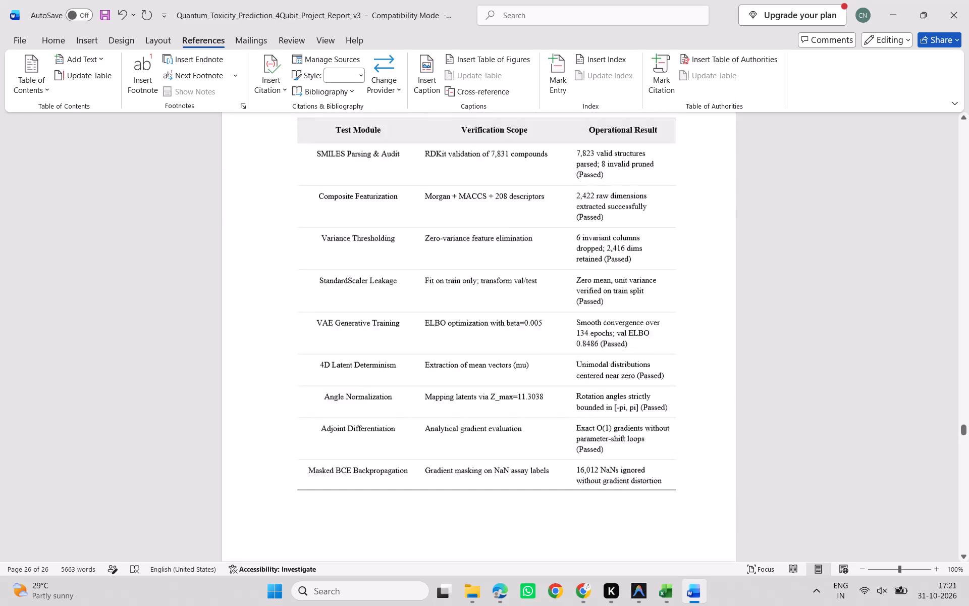
# Review the page layout backward from the Chapter 5 test module table through Chapters 4, 3 and 2 to section 1.2 Problem Statement.
pyautogui.scroll(20, 492, 410)
pyautogui.scroll(8, 492, 410)
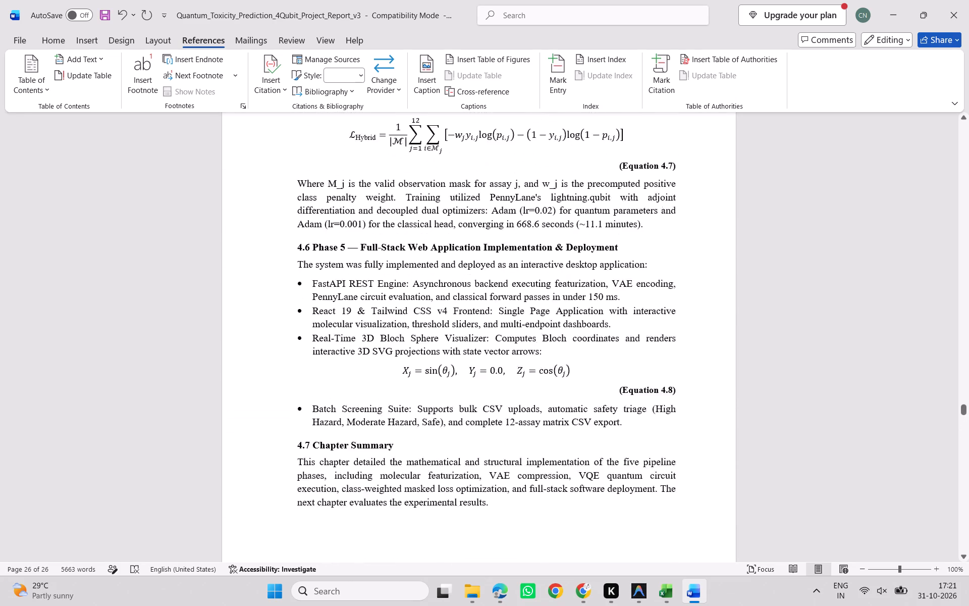
pyautogui.scroll(11, 492, 410)
pyautogui.scroll(-1, 492, 410)
pyautogui.scroll(17, 492, 410)
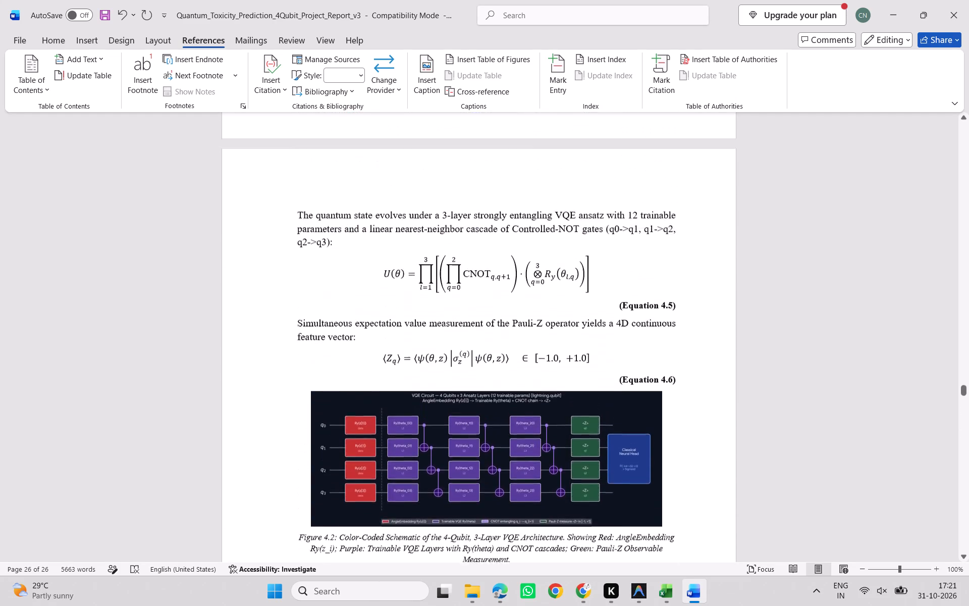
pyautogui.scroll(11, 491, 410)
pyautogui.scroll(-1, 491, 410)
pyautogui.scroll(20, 491, 410)
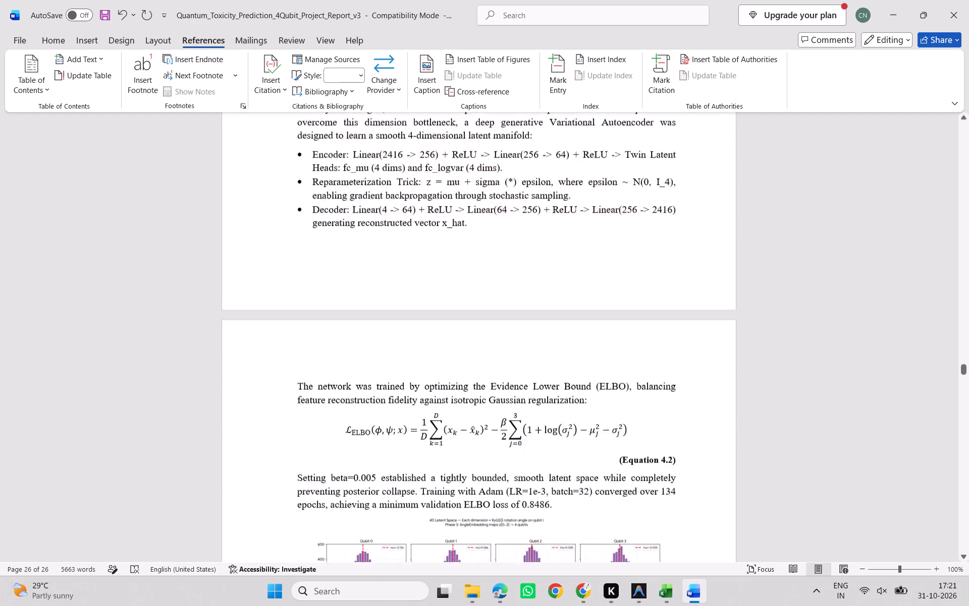
pyautogui.scroll(20, 490, 410)
pyautogui.scroll(2, 490, 410)
pyautogui.scroll(-1, 480, 395)
pyautogui.scroll(10, 480, 395)
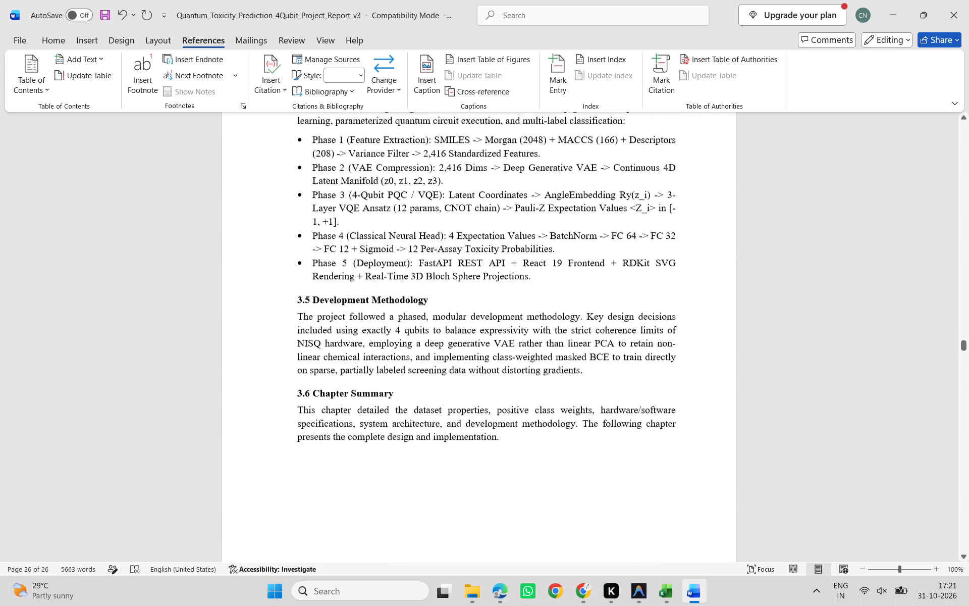
pyautogui.scroll(20, 480, 395)
pyautogui.scroll(13, 480, 395)
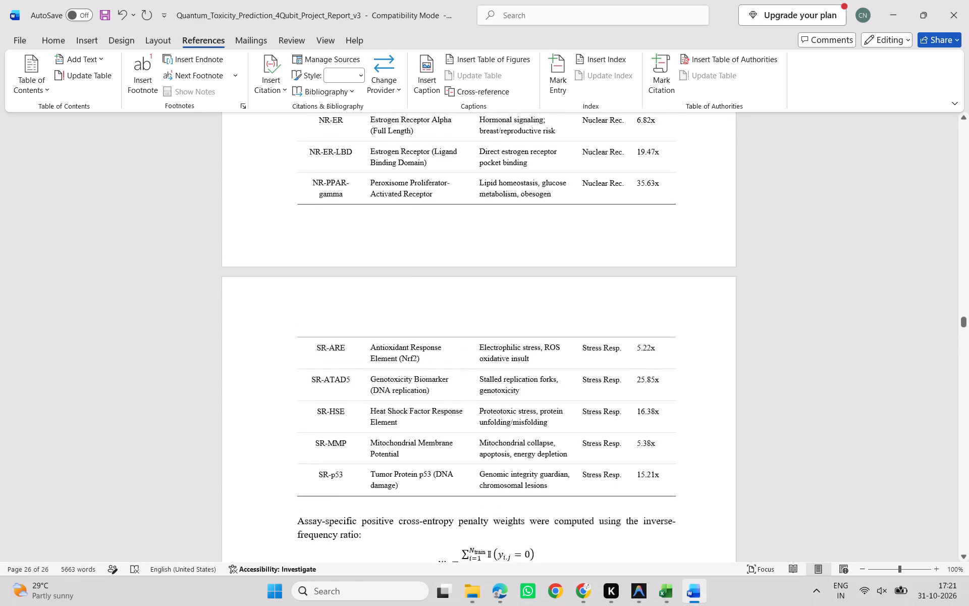
pyautogui.scroll(15, 479, 393)
pyautogui.scroll(-1, 475, 385)
pyautogui.scroll(15, 475, 385)
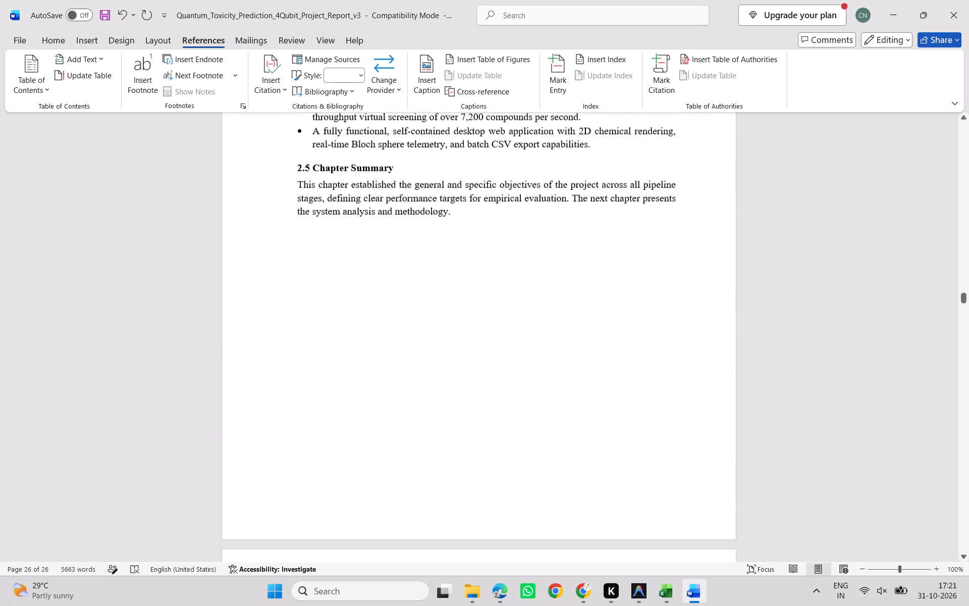
pyautogui.scroll(20, 474, 384)
pyautogui.scroll(5, 474, 384)
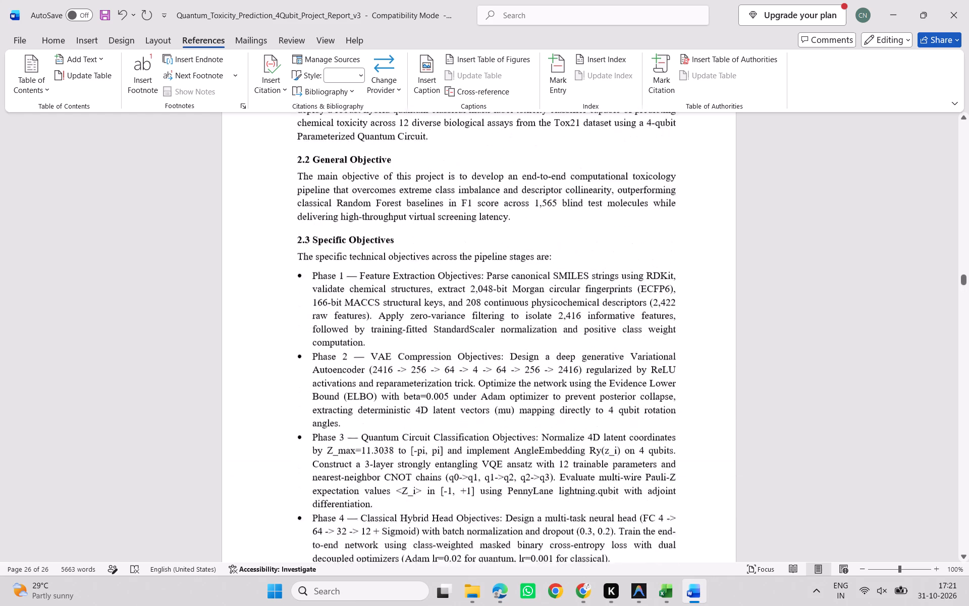
pyautogui.scroll(4, 472, 383)
pyautogui.scroll(3, 694, 41)
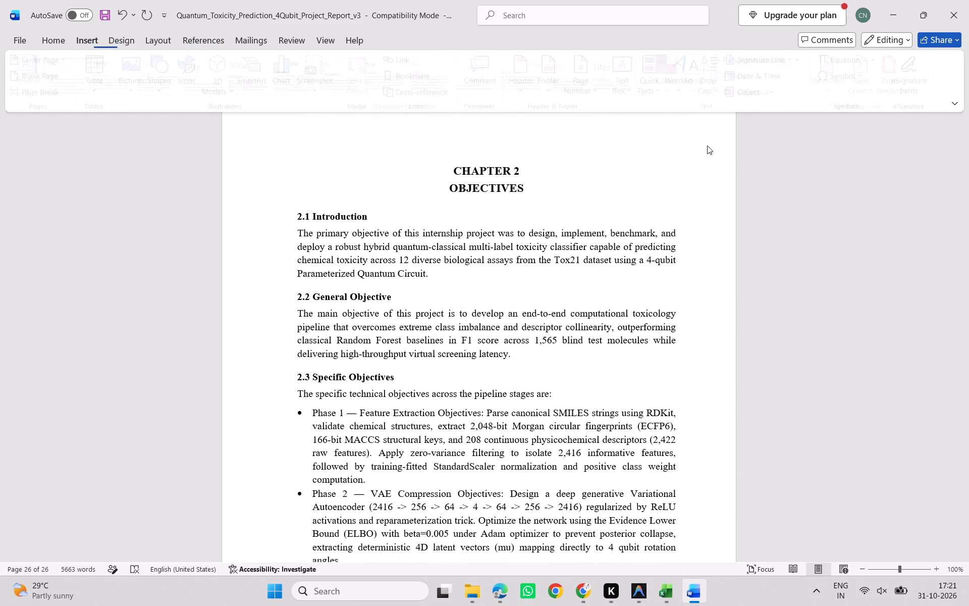
pyautogui.scroll(2, 707, 145)
pyautogui.scroll(15, 946, 453)
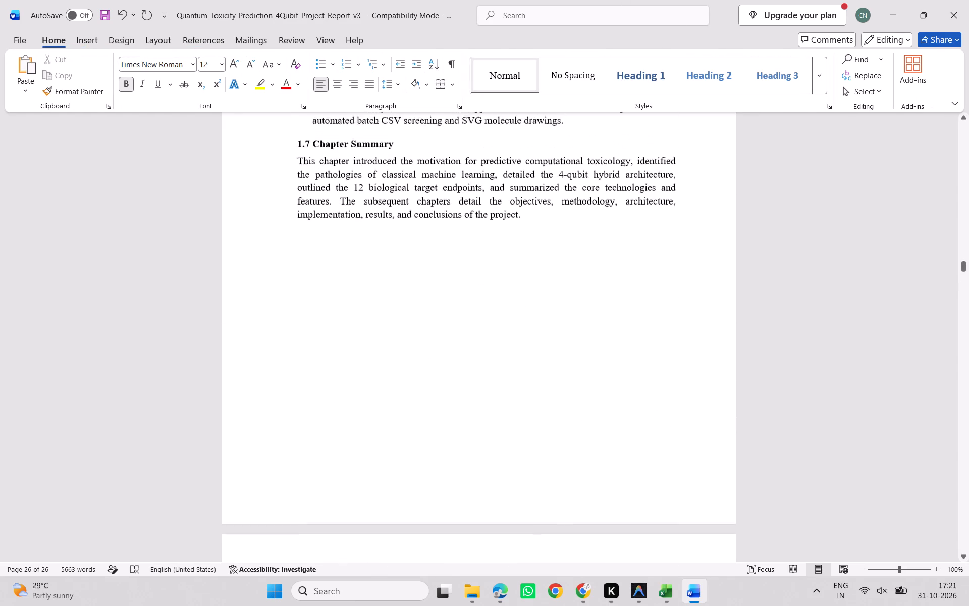
pyautogui.scroll(7, 788, 413)
pyautogui.scroll(7, 608, 469)
pyautogui.scroll(12, 655, 448)
pyautogui.scroll(4, 676, 498)
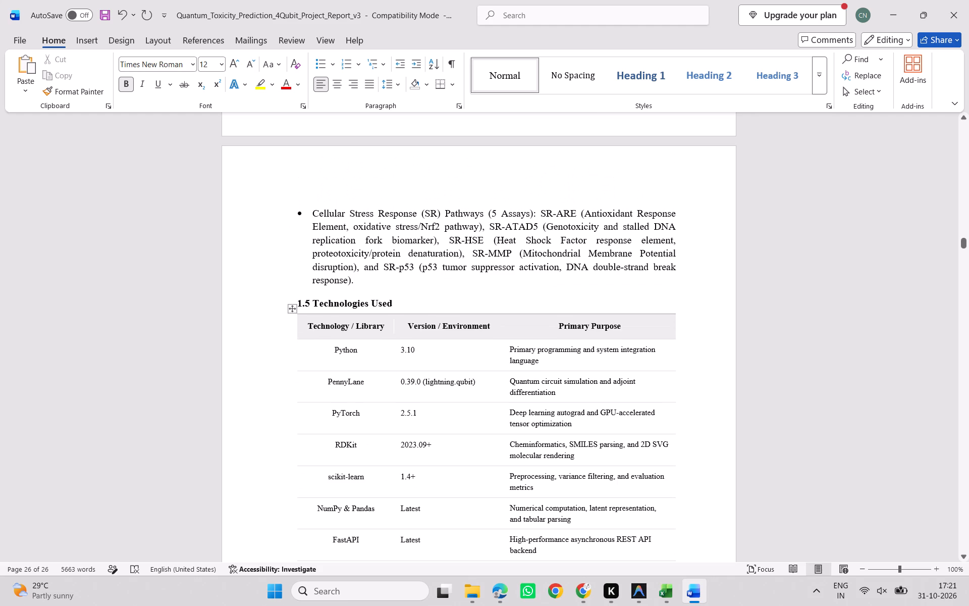
pyautogui.scroll(20, 580, 323)
pyautogui.scroll(2, 580, 323)
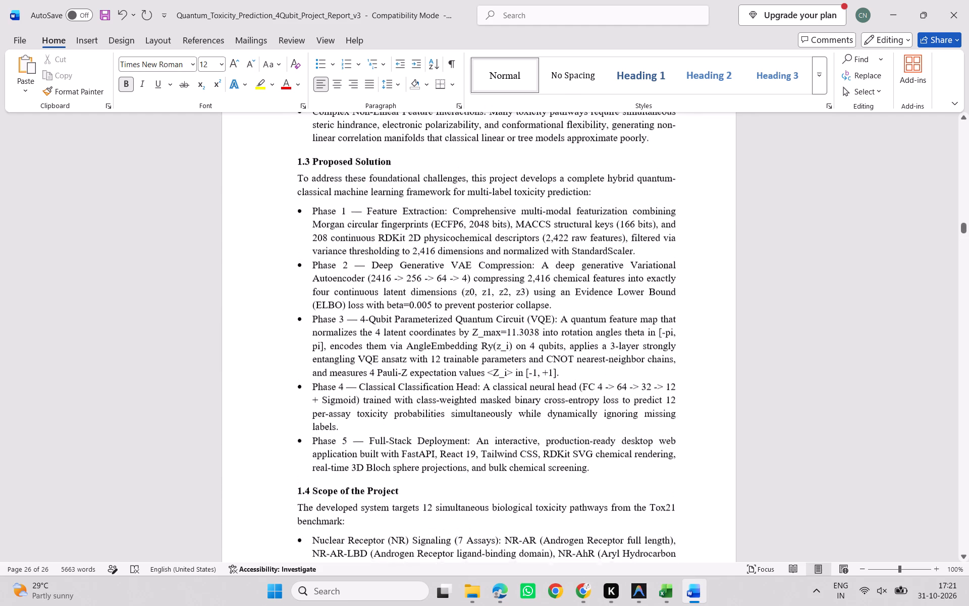
pyautogui.scroll(9, 686, 279)
# Save the report under its current file name.
pyautogui.click(18, 43)
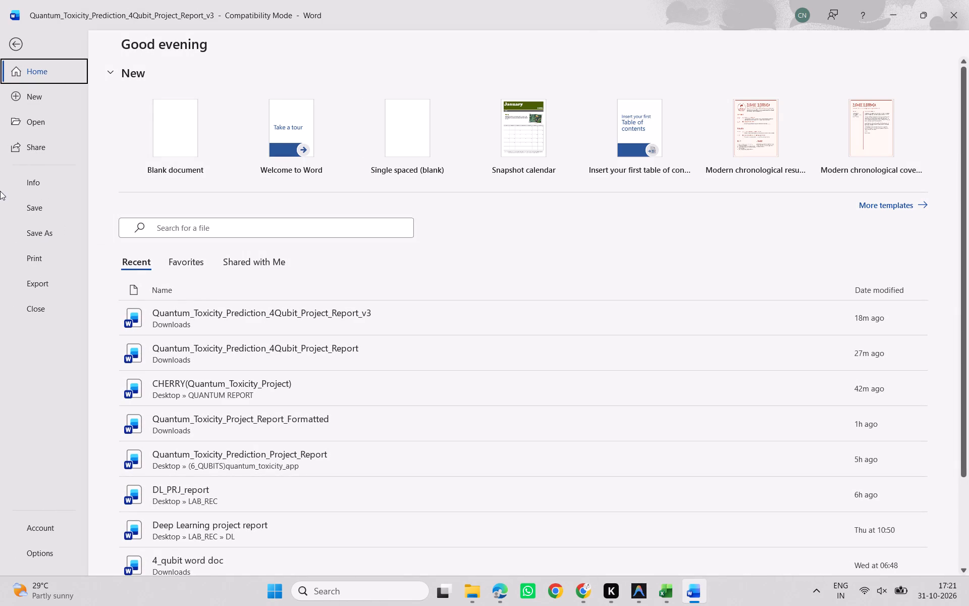
pyautogui.click(36, 210)
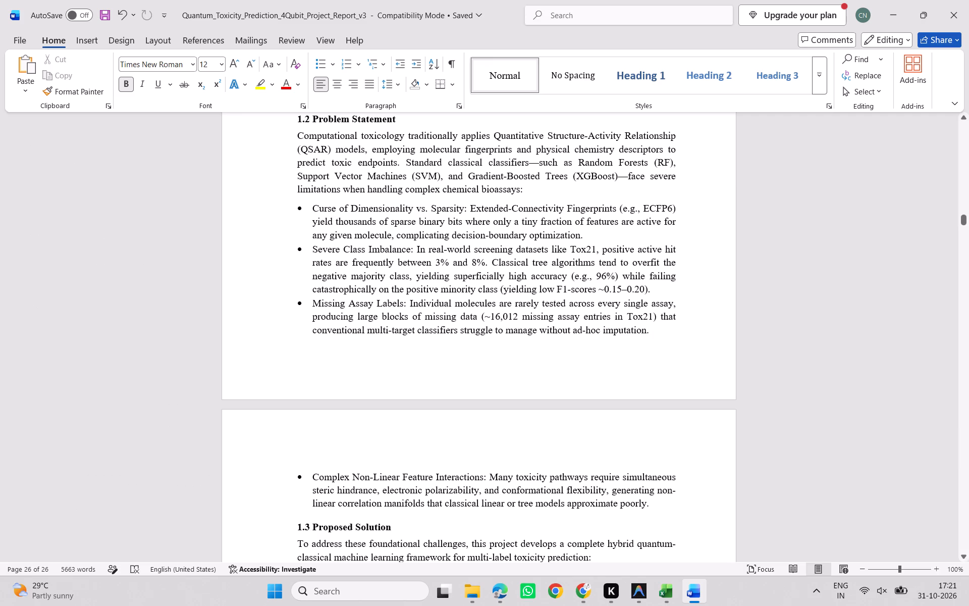
# Start saving a copy of the report and choose the QUANTUM folder on drive C: as its location.
pyautogui.click(15, 41)
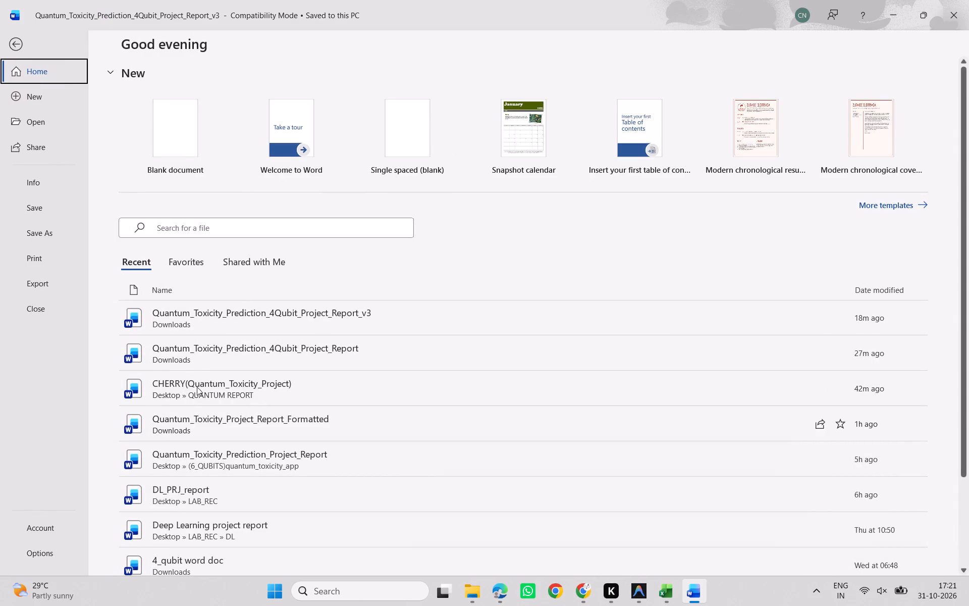
pyautogui.click(40, 226)
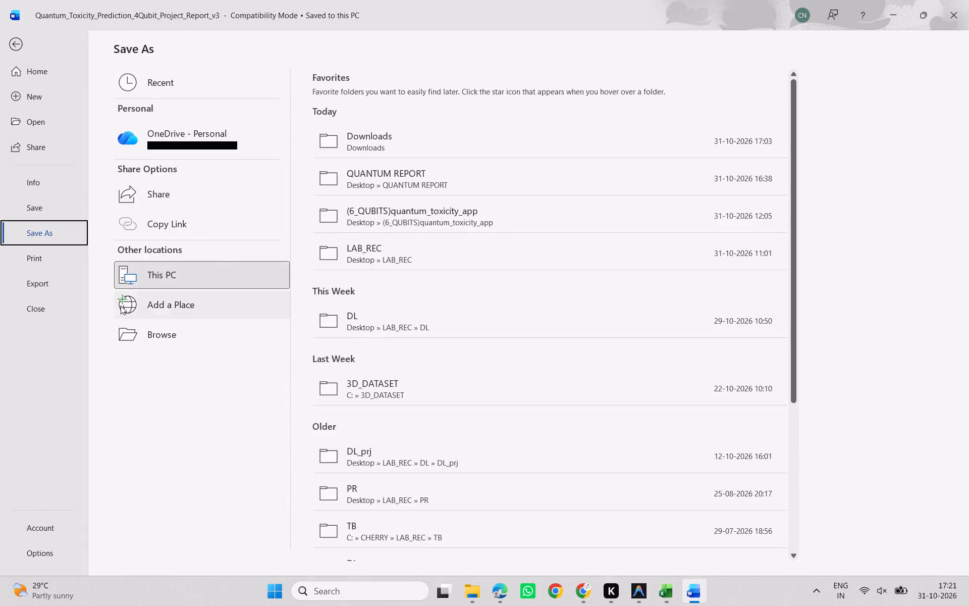
pyautogui.doubleClick(164, 333)
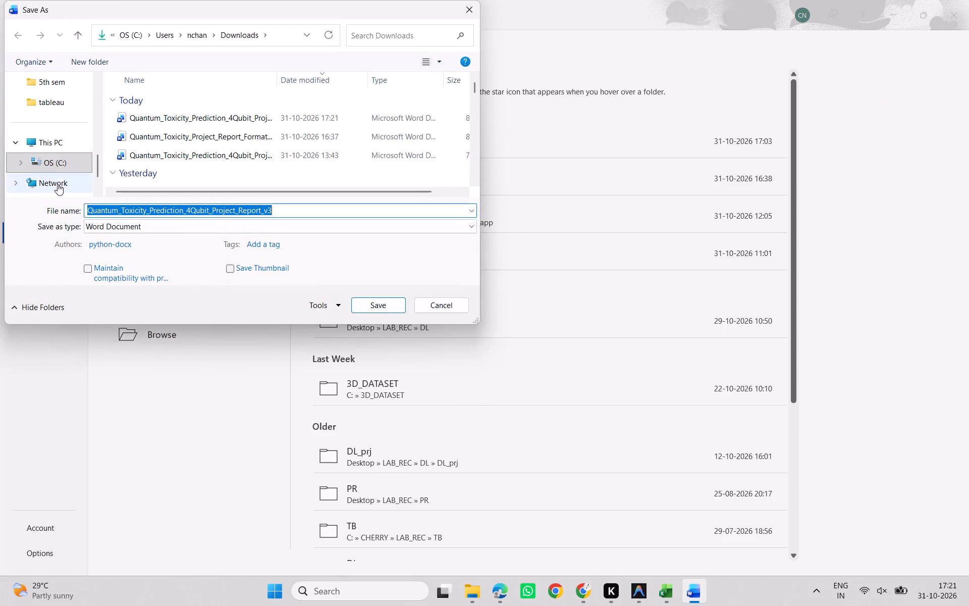
pyautogui.scroll(-3, 59, 184)
pyautogui.doubleClick(50, 103)
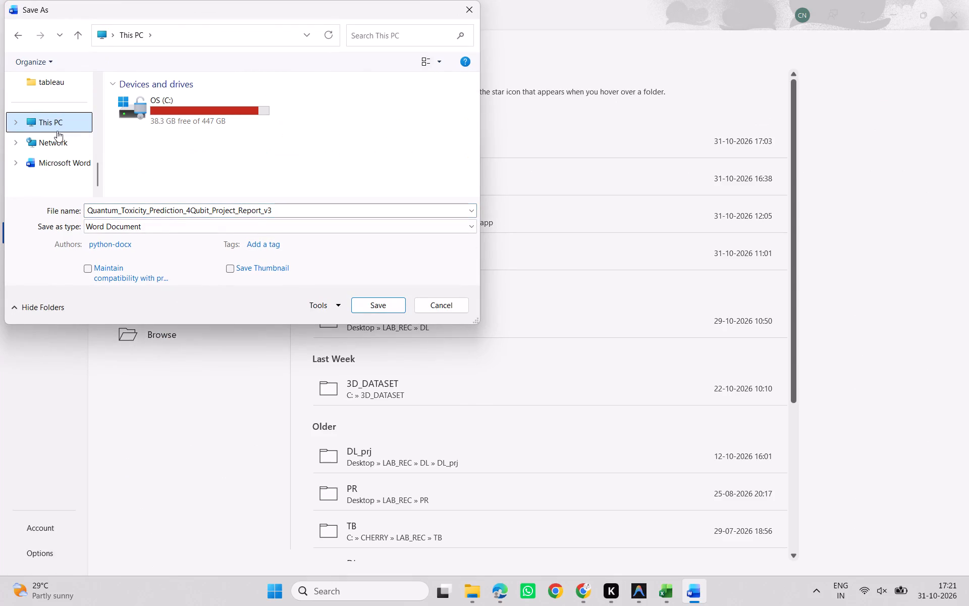
pyautogui.scroll(2, 55, 128)
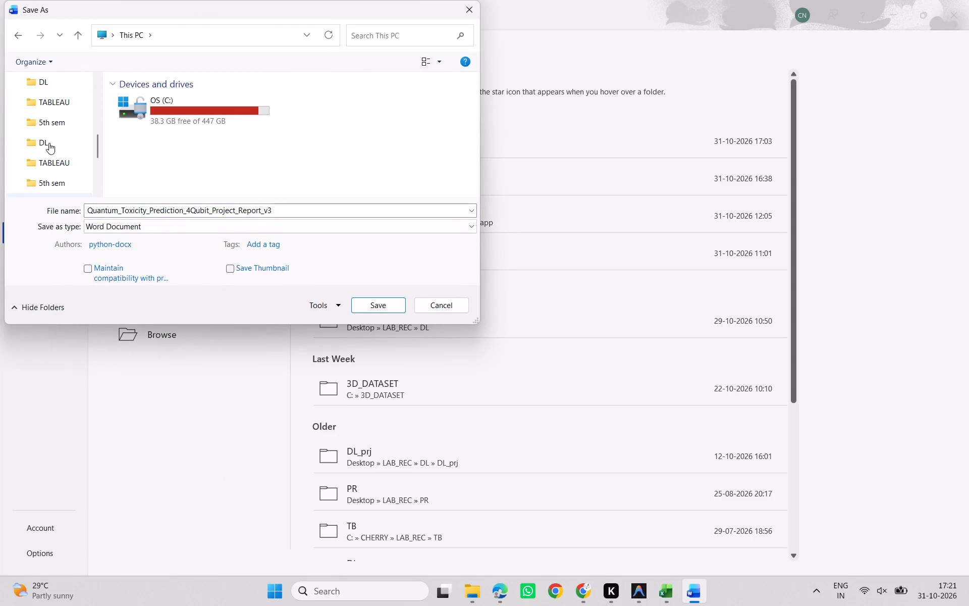
pyautogui.scroll(1, 61, 154)
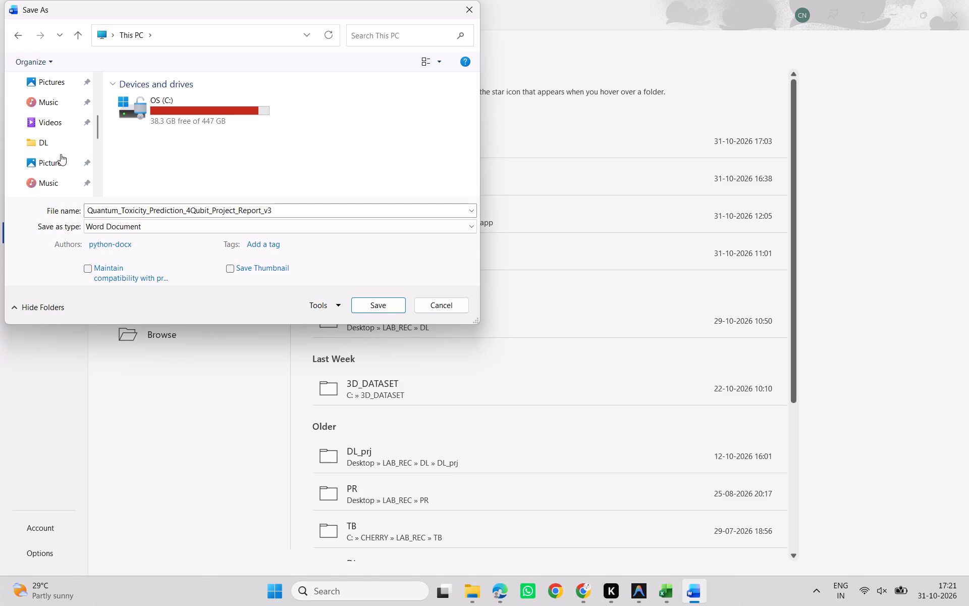
pyautogui.scroll(1, 61, 154)
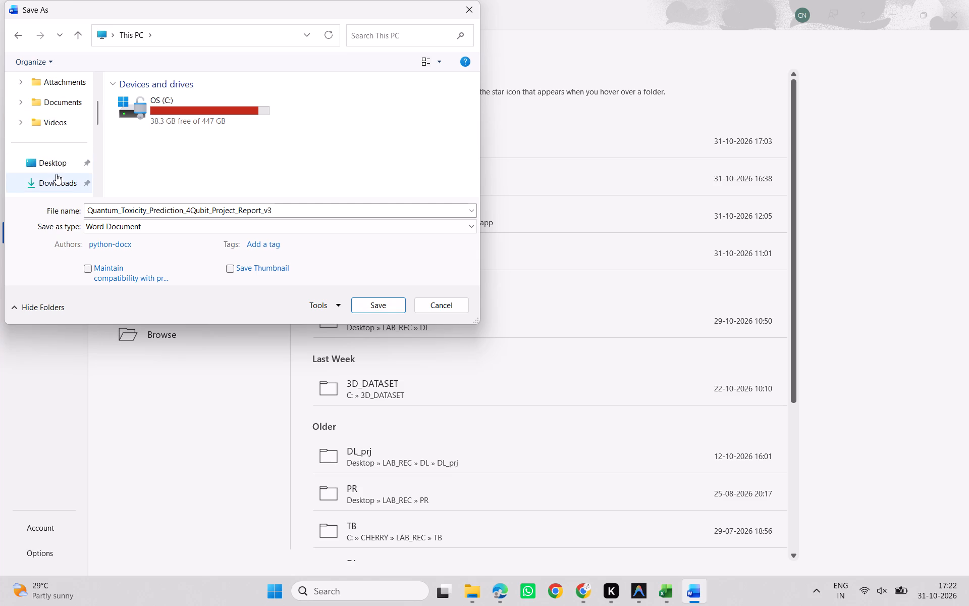
pyautogui.scroll(4, 60, 153)
pyautogui.scroll(-10, 60, 153)
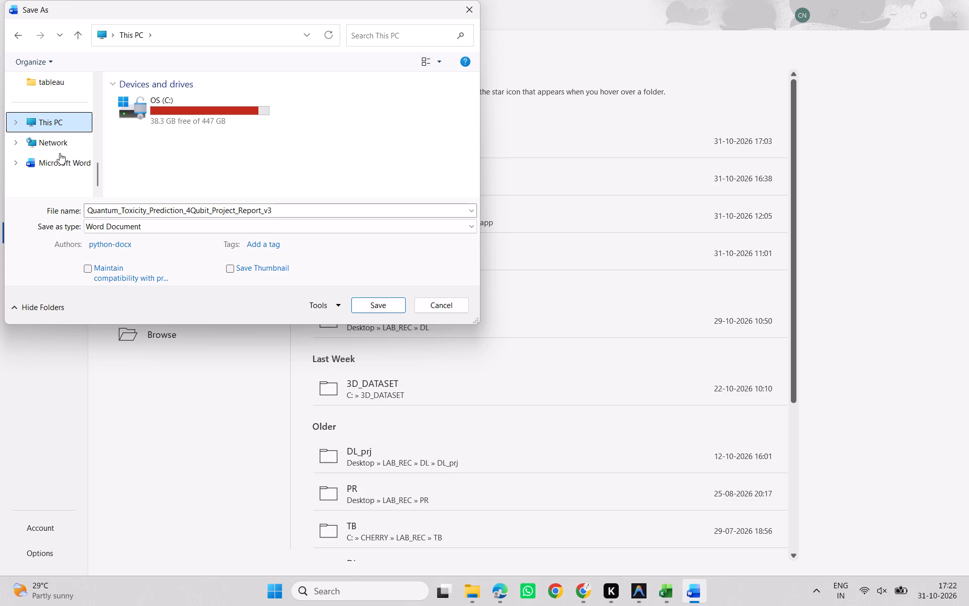
pyautogui.click(49, 136)
pyautogui.doubleClick(49, 125)
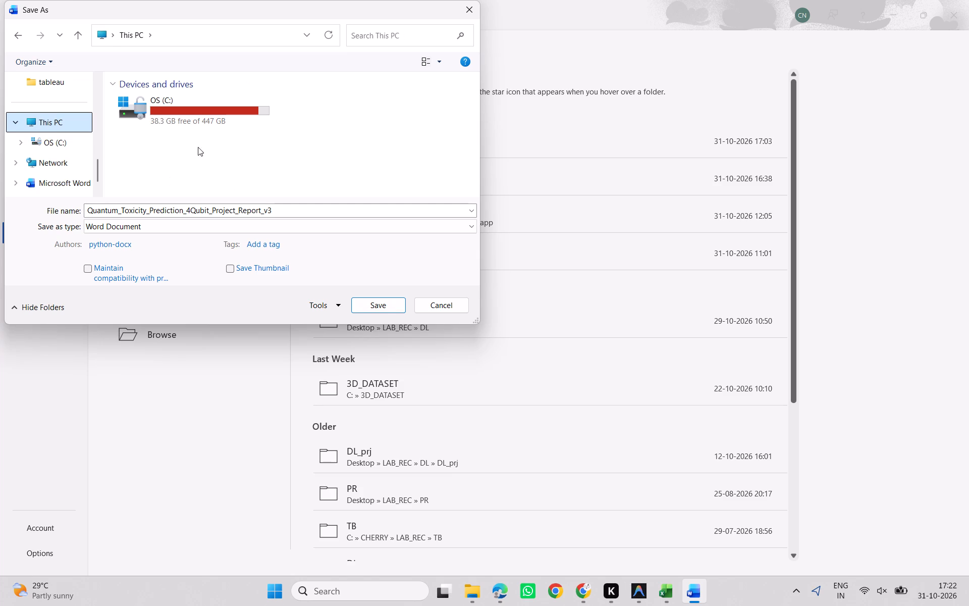
pyautogui.doubleClick(196, 118)
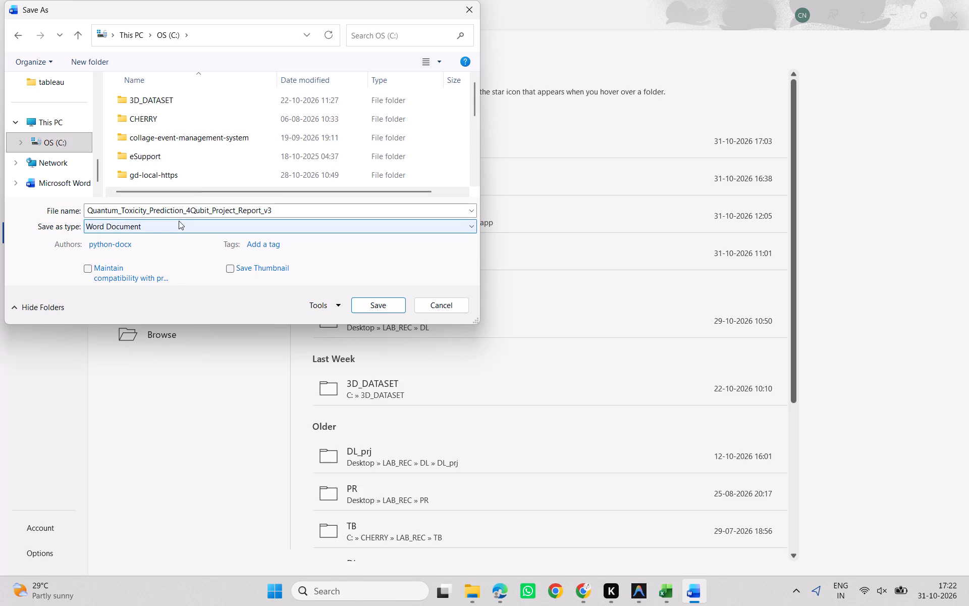
pyautogui.scroll(-4, 179, 123)
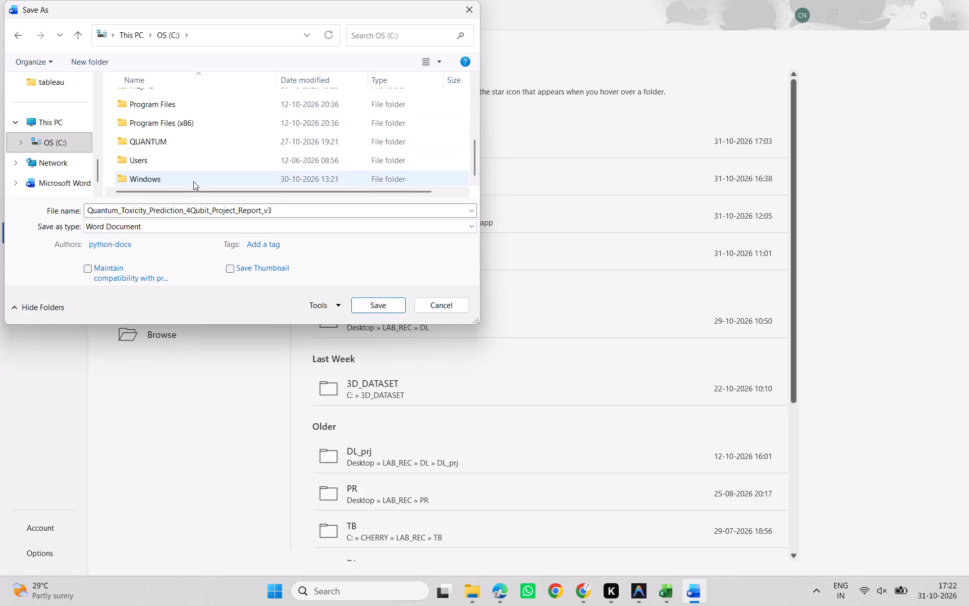
pyautogui.doubleClick(183, 144)
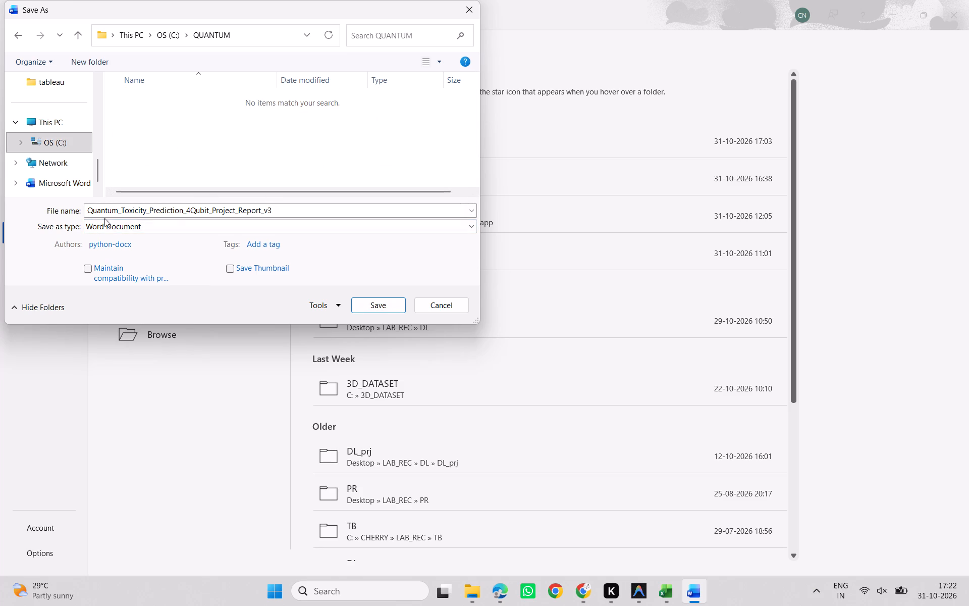
# Name the copy "(Nandu)_Quantum_Toxicity_Prediction_4Qubit_Project_Report_v3" and save it as a Word Document.
pyautogui.click(88, 210)
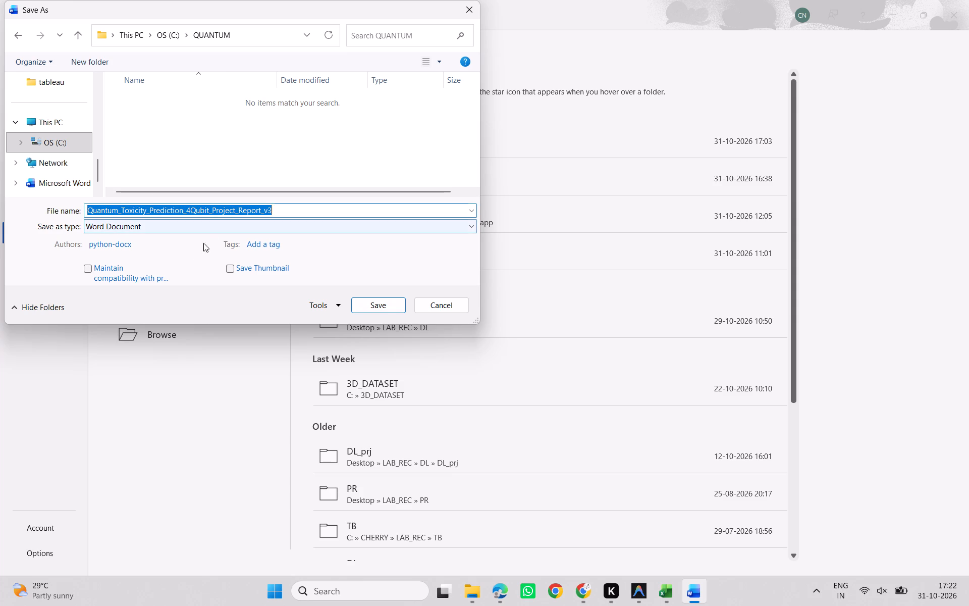
pyautogui.click(151, 206)
pyautogui.click(92, 213)
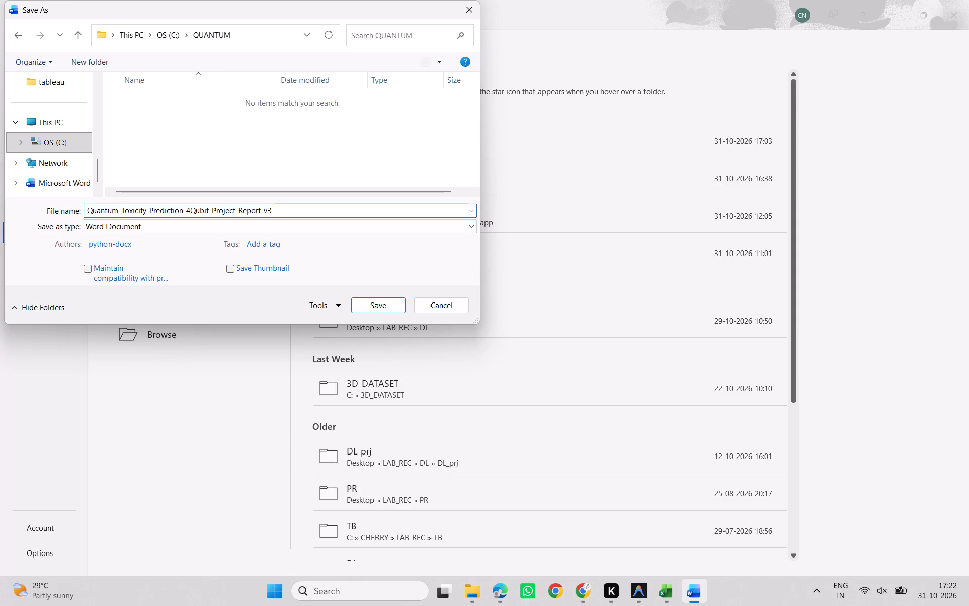
pyautogui.press('Left')
pyautogui.write('Nandu')
pyautogui.hotkey('shift', ')')
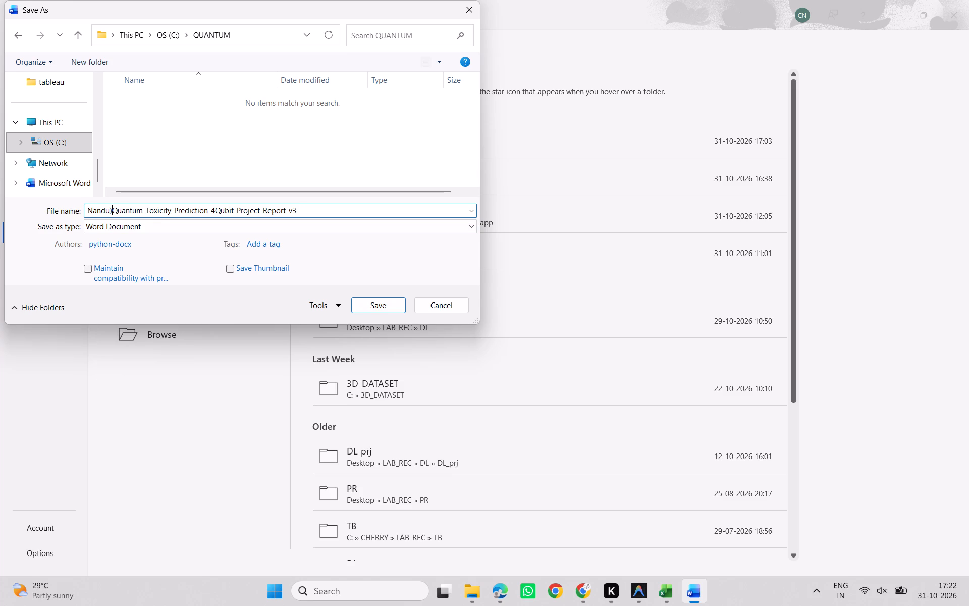
pyautogui.press('Left')
pyautogui.press('Left')
pyautogui.press('Left')
pyautogui.press('Left')
pyautogui.press('Left')
pyautogui.press('Left')
pyautogui.press('Left')
pyautogui.press('Left')
pyautogui.press('Left')
pyautogui.press('Left')
pyautogui.press('Left')
pyautogui.press('Left')
pyautogui.press('Left')
pyautogui.press('Left')
pyautogui.hotkey('shift', '(')
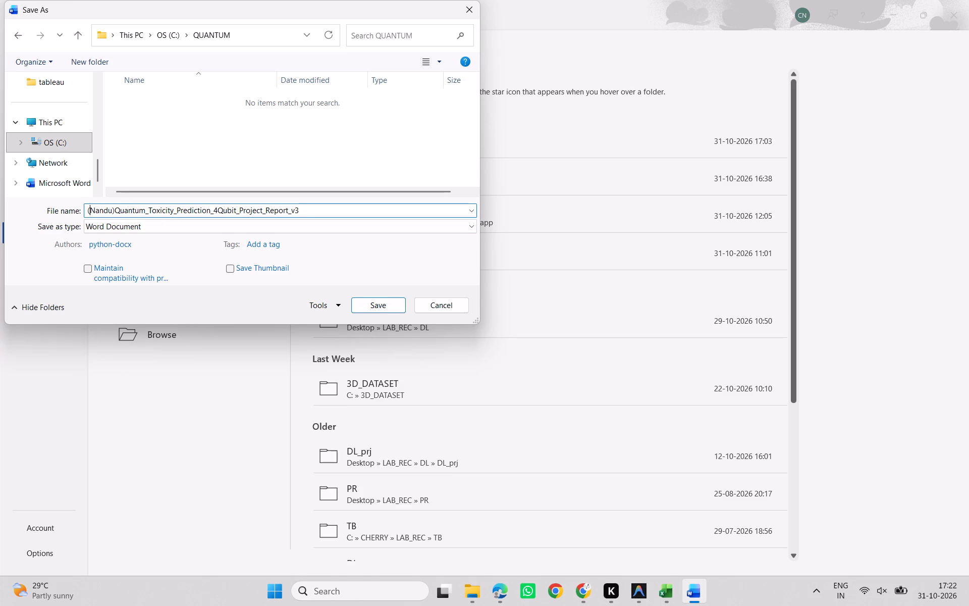
pyautogui.click(114, 209)
pyautogui.hotkey('shift', '_')
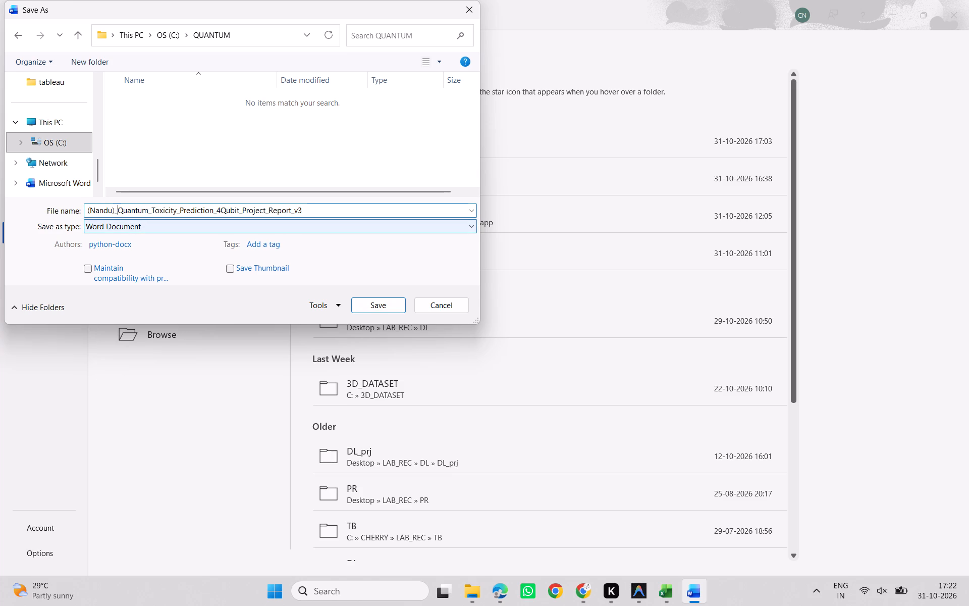
pyautogui.click(388, 300)
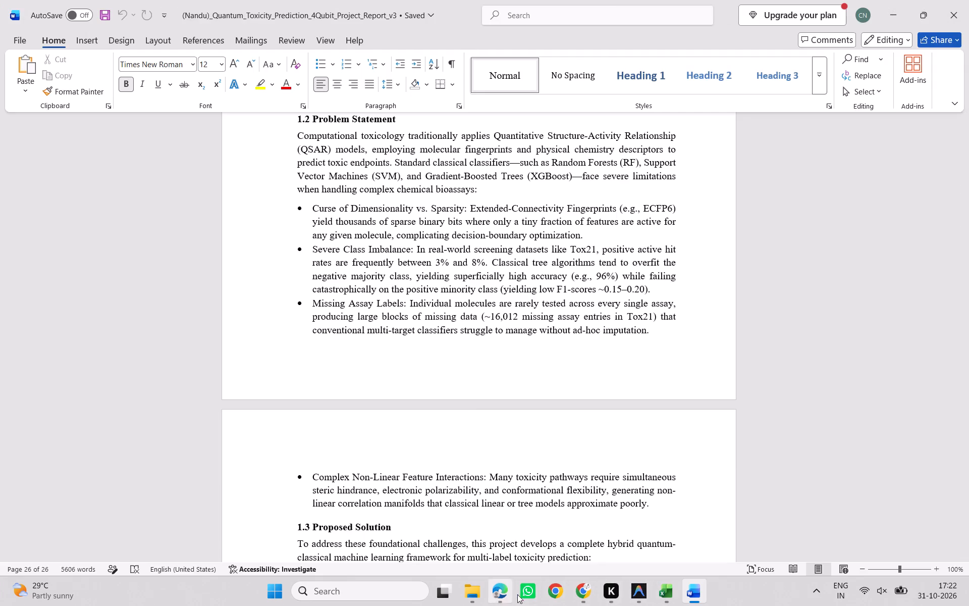
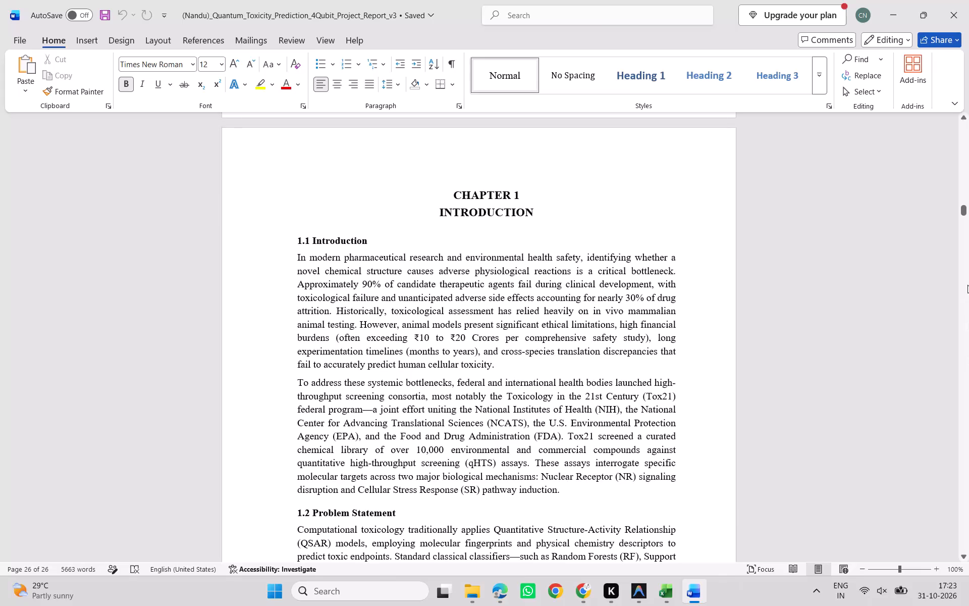
# Look over the finished report from the Bonafide Certificate page to the batch screening code on the last page.
pyautogui.moveTo(961, 213); pyautogui.dragTo(940, 45)
pyautogui.scroll(-1, 595, 329)
pyautogui.scroll(1, 595, 330)
pyautogui.scroll(-1, 595, 330)
pyautogui.scroll(1, 595, 330)
pyautogui.scroll(-3, 595, 330)
pyautogui.scroll(2, 602, 328)
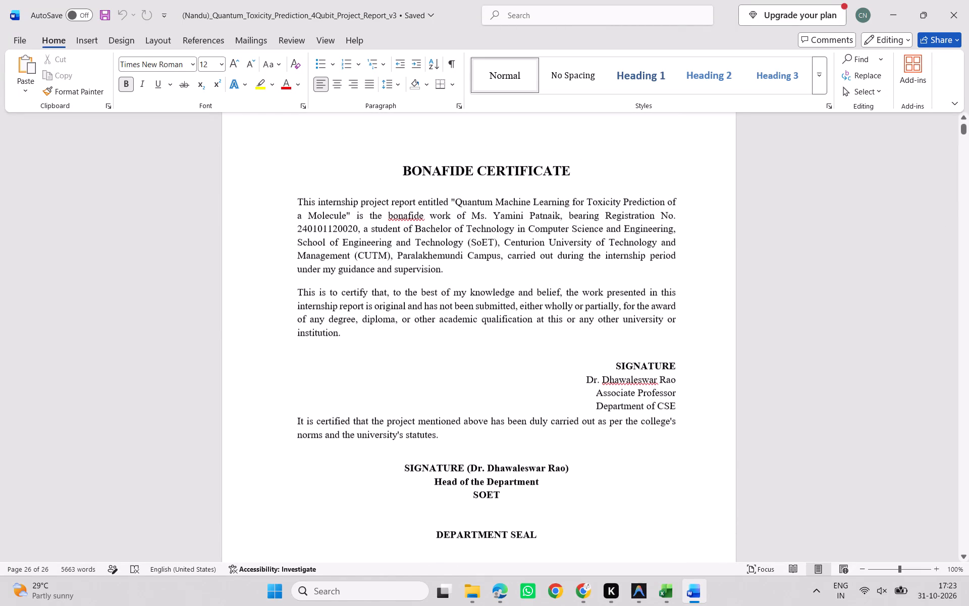
pyautogui.moveTo(964, 128); pyautogui.dragTo(964, 131)
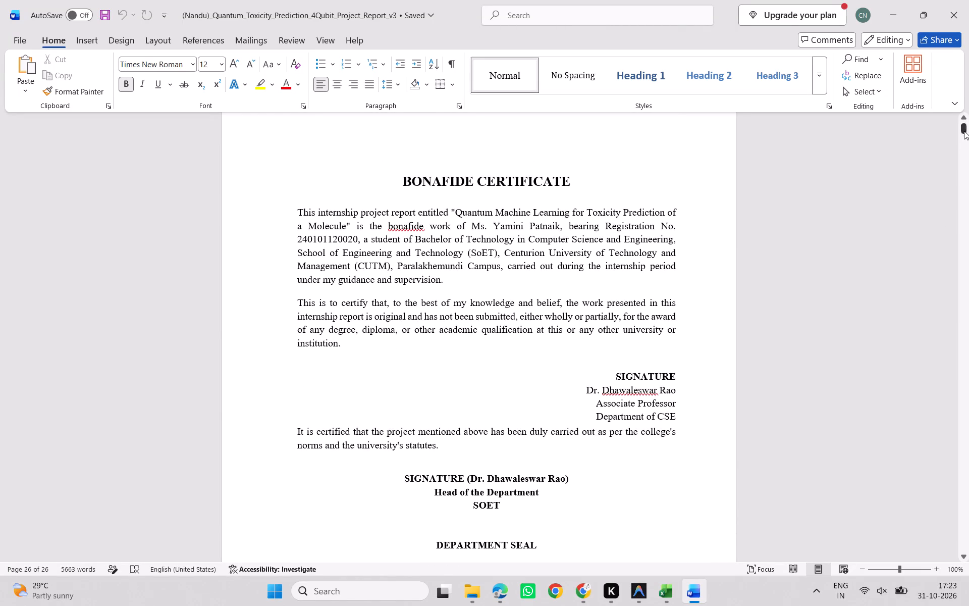
pyautogui.moveTo(964, 131); pyautogui.dragTo(968, 605)
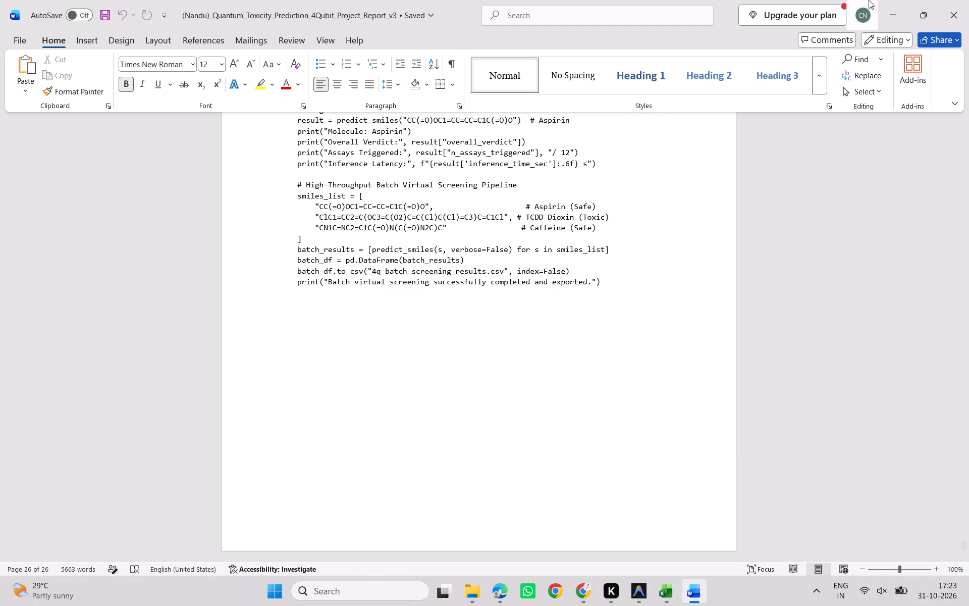
pyautogui.click(946, 14)
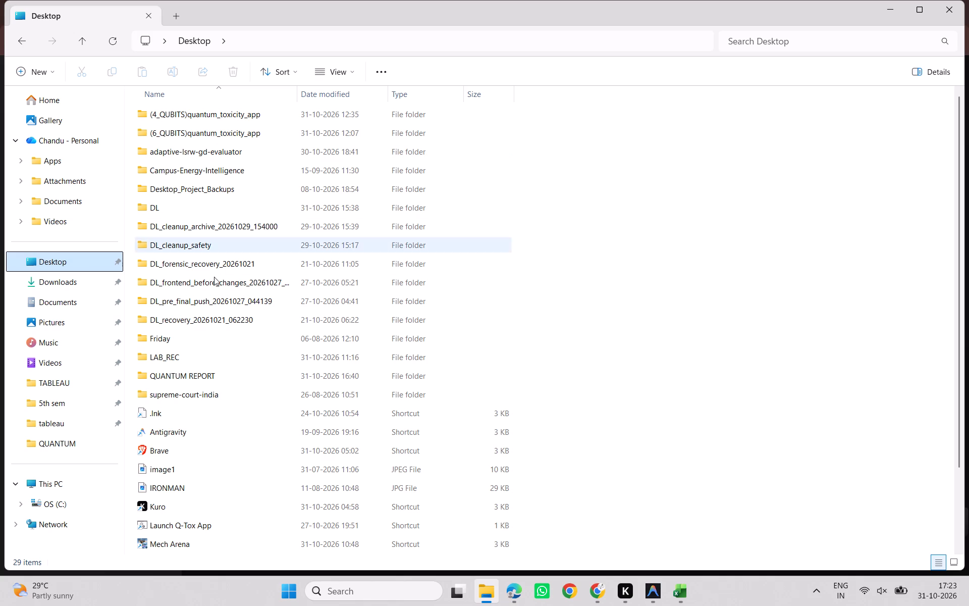
pyautogui.scroll(-1, 215, 377)
pyautogui.scroll(2, 215, 383)
pyautogui.scroll(-2, 237, 458)
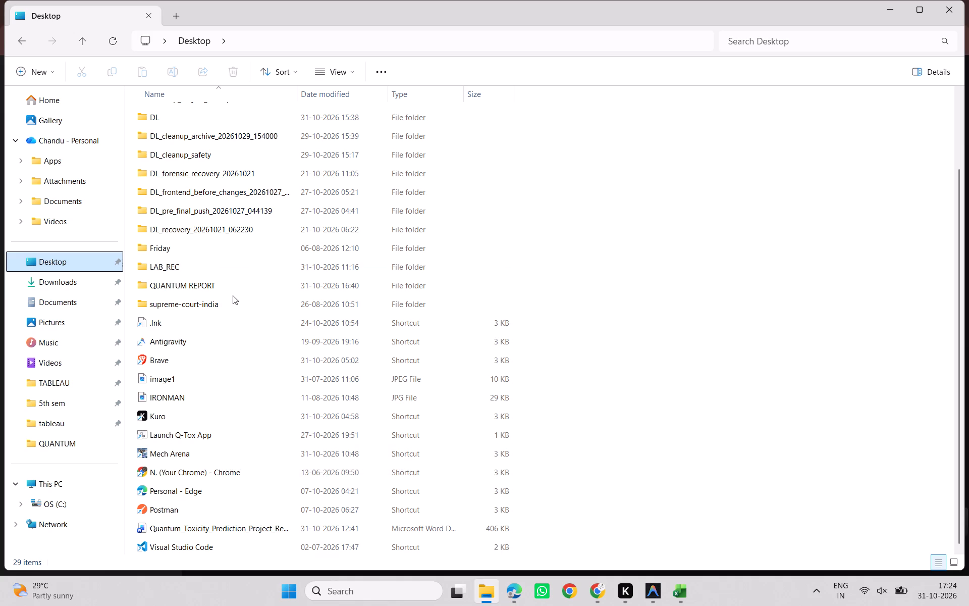
pyautogui.doubleClick(221, 282)
pyautogui.doubleClick(241, 109)
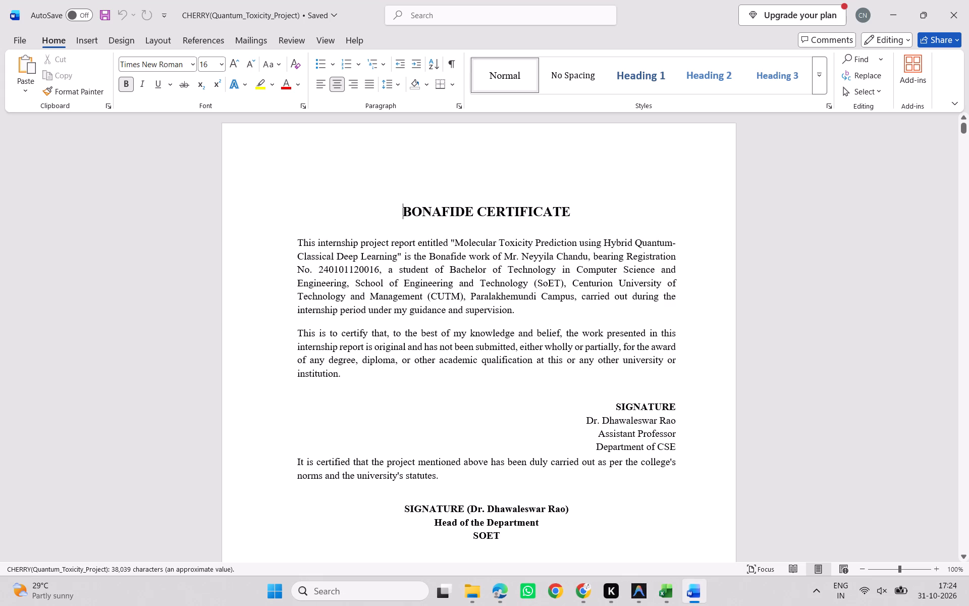
# Delete the project title between the quotation marks in the Bonafide Certificate's first paragraph.
pyautogui.scroll(-14, 557, 392)
pyautogui.scroll(3, 559, 402)
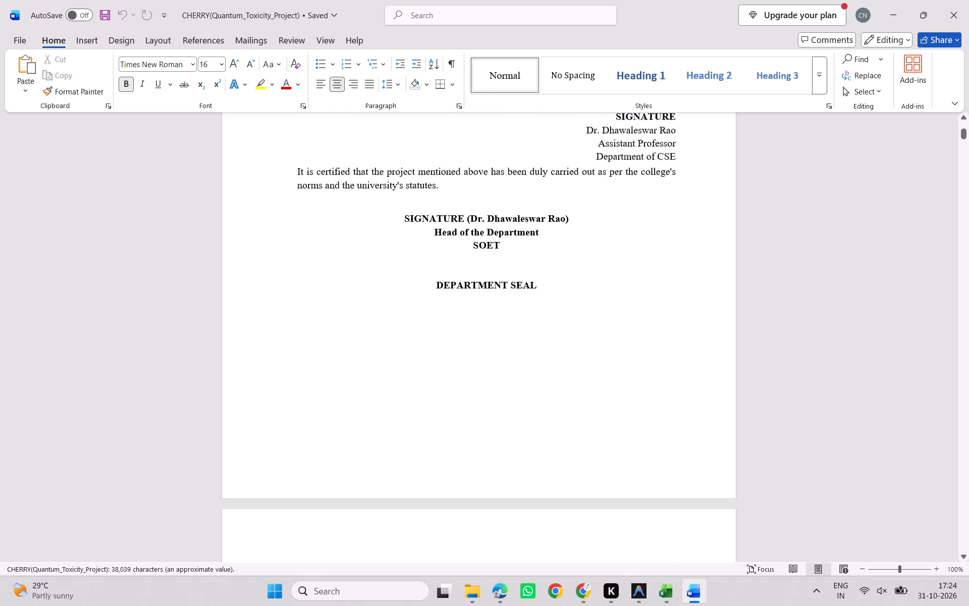
pyautogui.scroll(7, 559, 402)
pyautogui.scroll(3, 611, 336)
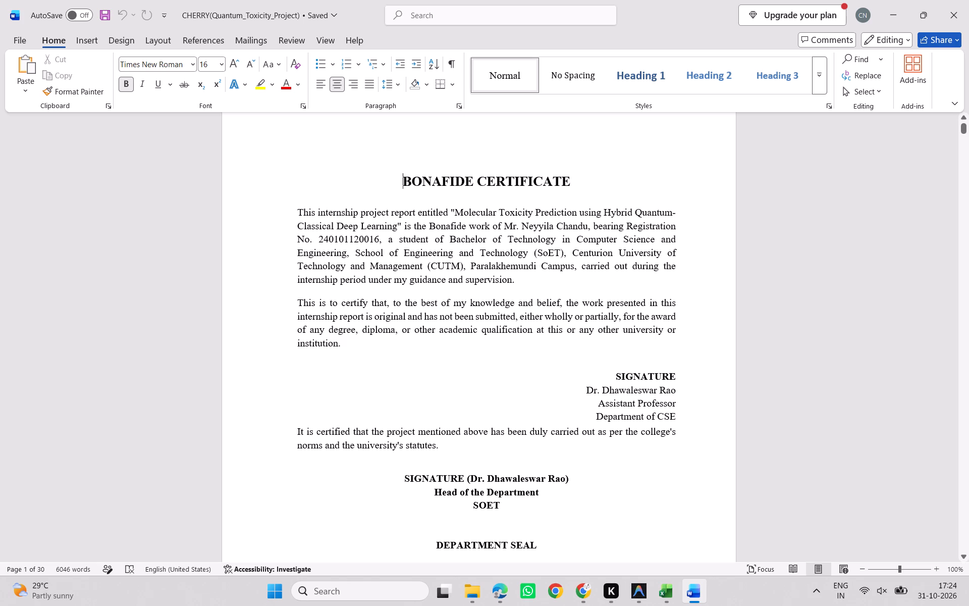
pyautogui.click(396, 222)
pyautogui.moveTo(456, 209); pyautogui.dragTo(455, 213)
pyautogui.moveTo(455, 213); pyautogui.dragTo(455, 216)
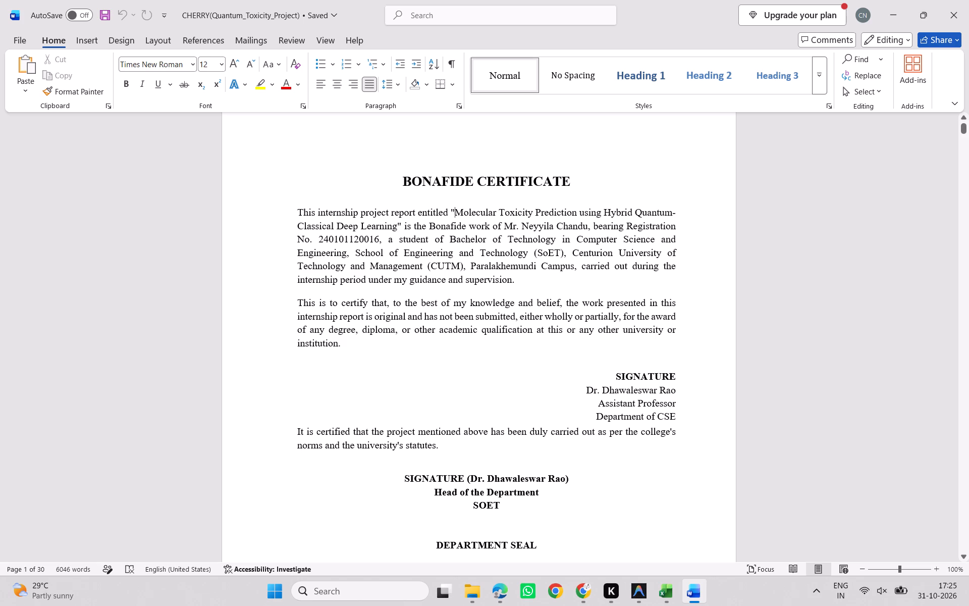
pyautogui.click(397, 227)
pyautogui.press('BackSpace')
pyautogui.press('BackSpace')
pyautogui.press('BackSpace')
pyautogui.press('BackSpace')
pyautogui.press('BackSpace')
pyautogui.press('BackSpace')
pyautogui.press('BackSpace')
pyautogui.press('BackSpace')
pyautogui.press('BackSpace')
pyautogui.press('BackSpace')
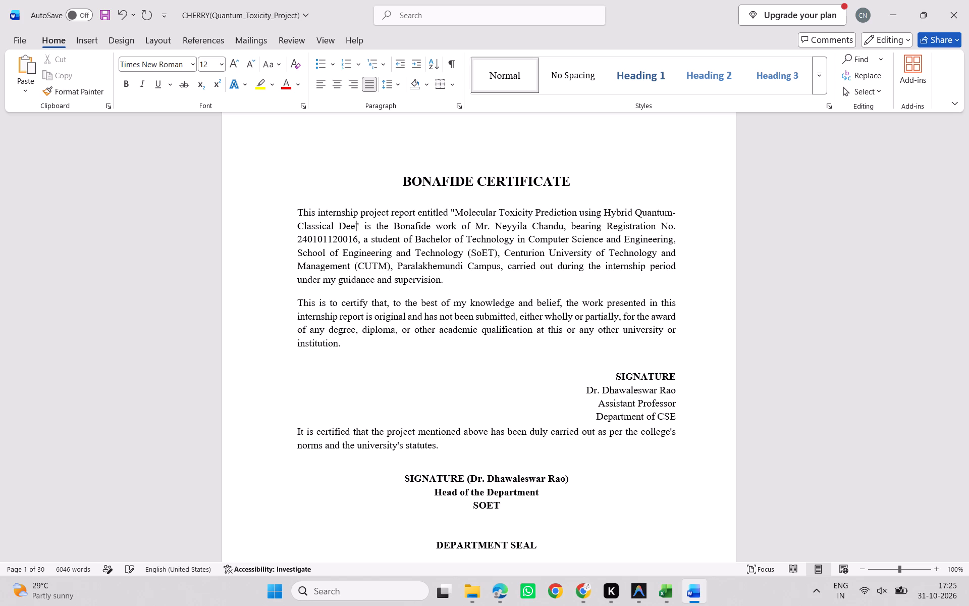
pyautogui.press('BackSpace')
pyautogui.press('BackSpace')
pyautogui.press('BackSpace')
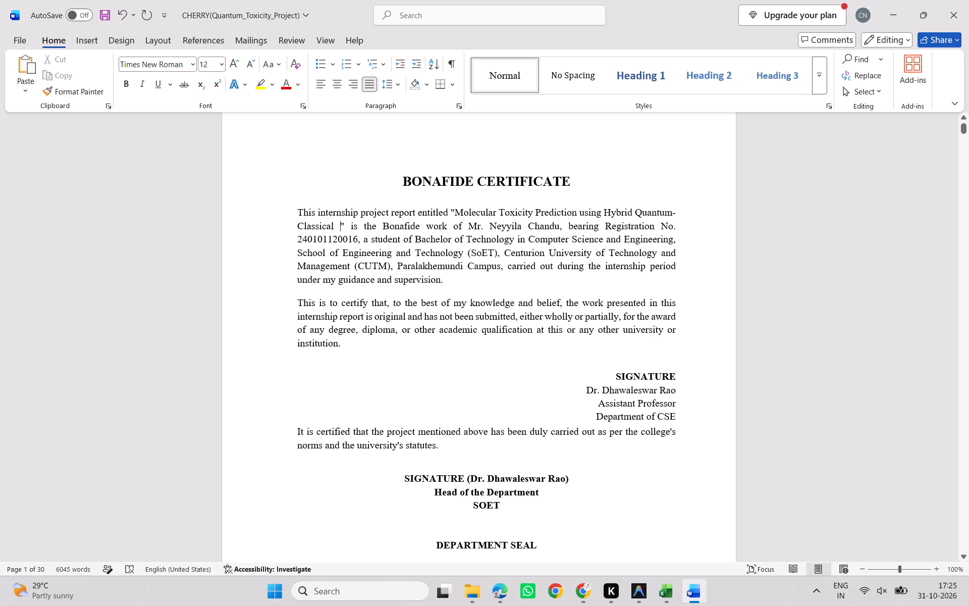
pyautogui.press('BackSpace')
pyautogui.press('BackSpace')
pyautogui.press('BackSpace')
pyautogui.press('BackSpace')
pyautogui.press('BackSpace')
pyautogui.press('BackSpace')
pyautogui.press('BackSpace')
pyautogui.press('BackSpace')
pyautogui.press('BackSpace')
pyautogui.press('BackSpace')
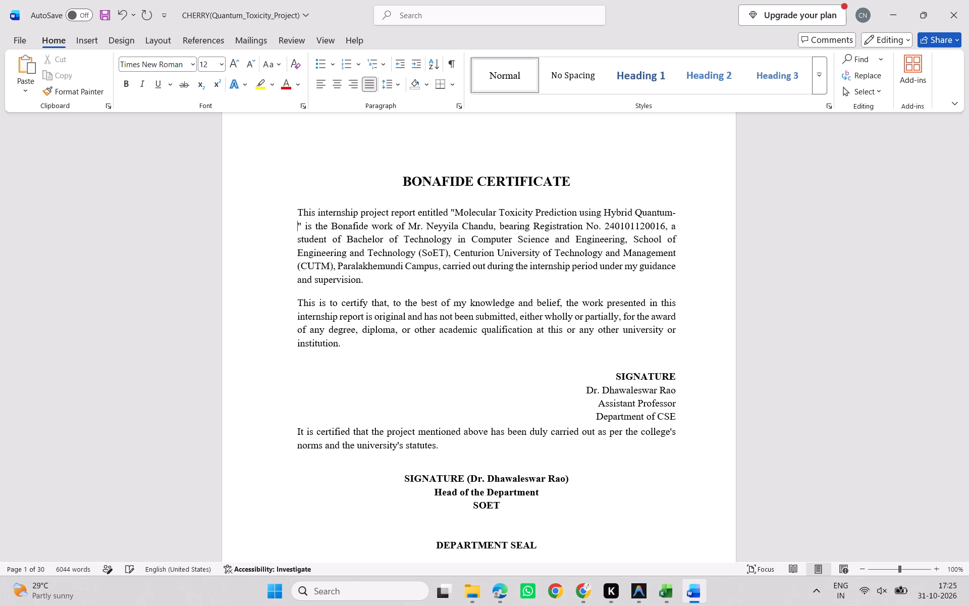
pyautogui.press('BackSpace')
pyautogui.press('BackSpace')
pyautogui.press('BackSpace')
pyautogui.press('BackSpace')
pyautogui.press('BackSpace')
pyautogui.press('BackSpace')
pyautogui.press('BackSpace')
pyautogui.press('BackSpace')
pyautogui.press('BackSpace')
pyautogui.press('BackSpace')
pyautogui.press('BackSpace')
pyautogui.press('BackSpace')
pyautogui.press('BackSpace')
pyautogui.press('BackSpace')
pyautogui.press('BackSpace')
pyautogui.press('BackSpace')
pyautogui.press('BackSpace')
pyautogui.press('BackSpace')
pyautogui.press('BackSpace')
pyautogui.press('BackSpace')
pyautogui.press('BackSpace')
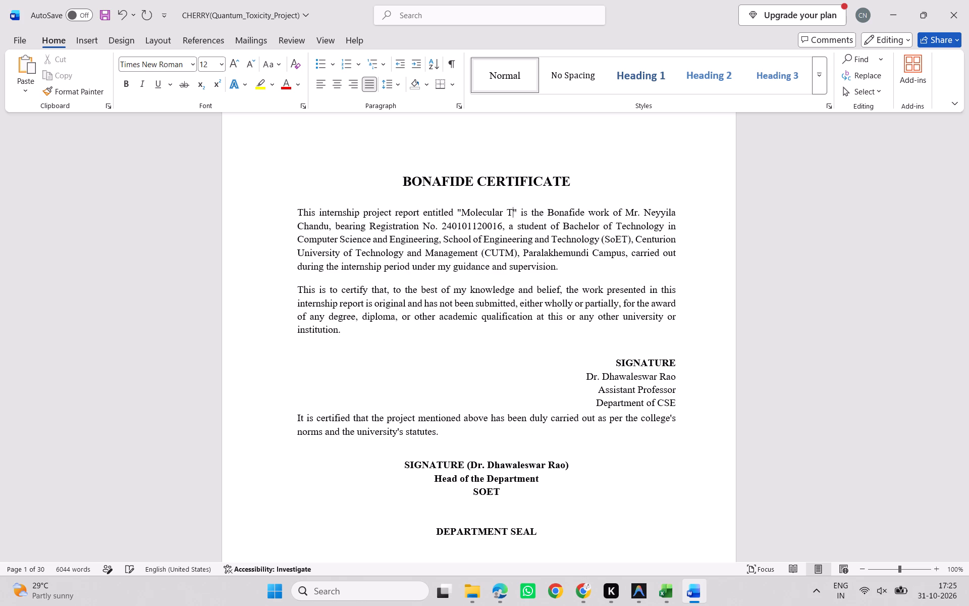
pyautogui.press('BackSpace')
pyautogui.press('BackSpace')
pyautogui.press('BackSpace')
pyautogui.press('BackSpace')
pyautogui.press('BackSpace')
pyautogui.press('BackSpace')
pyautogui.press('BackSpace')
pyautogui.press('BackSpace')
pyautogui.press('BackSpace')
pyautogui.press('BackSpace')
pyautogui.press('BackSpace')
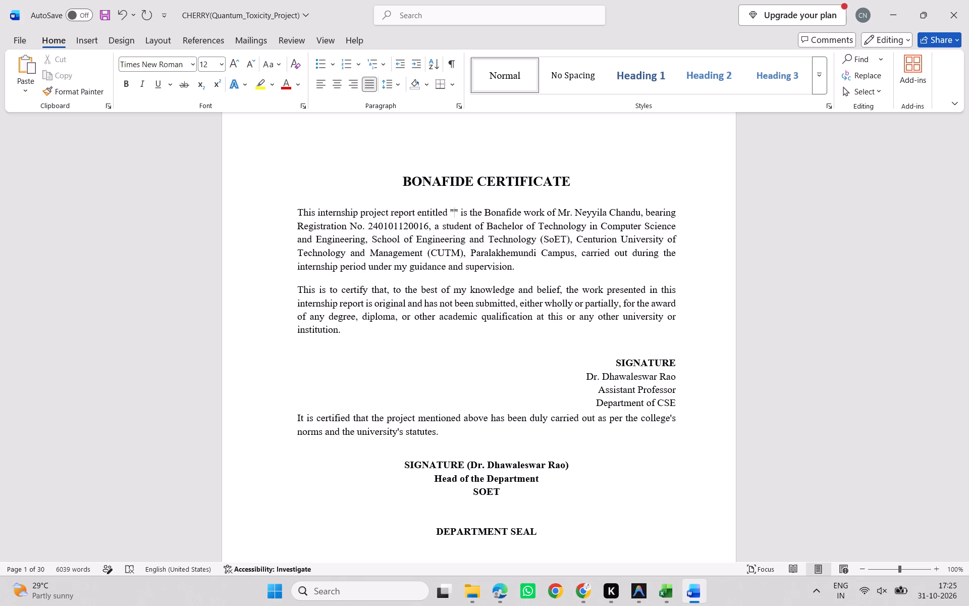
# Start the new project title between the quotation marks with "Quantum machine learnin".
pyautogui.write('Quantum')
pyautogui.press('space')
pyautogui.press('m')
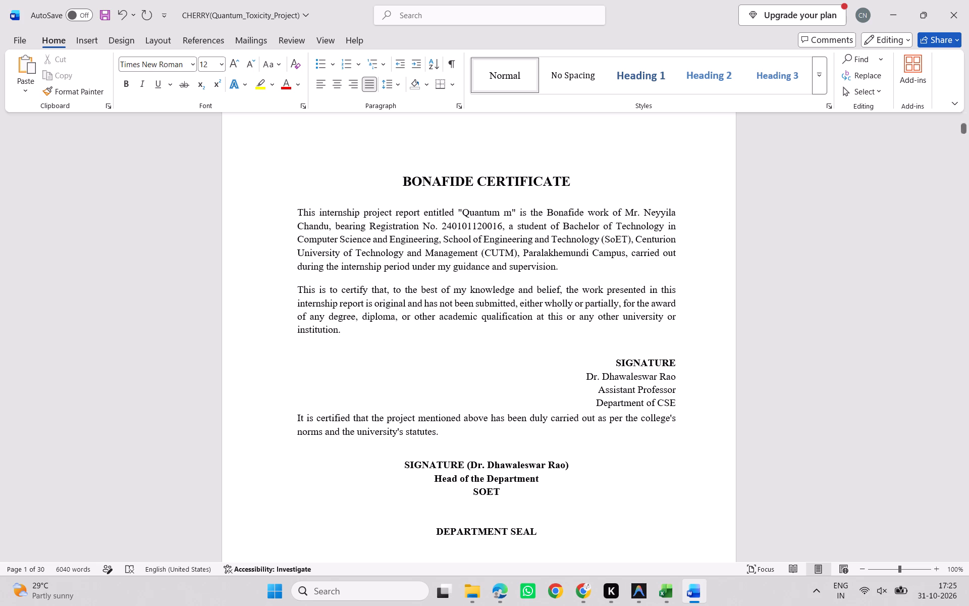
pyautogui.press('a')
pyautogui.press('c')
pyautogui.press('h')
pyautogui.press('i')
pyautogui.press('n')
pyautogui.write('e')
pyautogui.press('space')
pyautogui.write('le')
pyautogui.press('a')
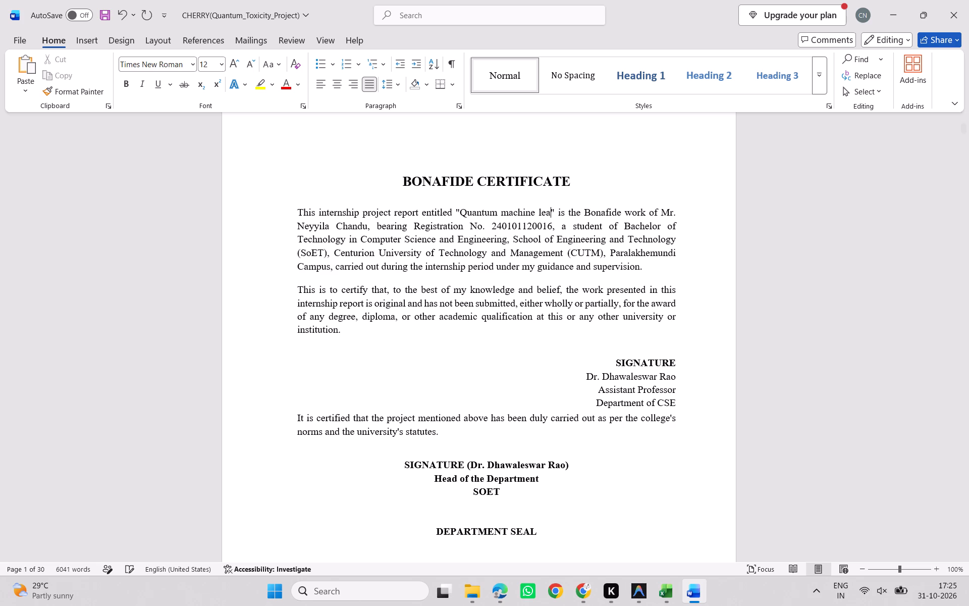
pyautogui.write('rninf')
pyautogui.press('space')
pyautogui.press('BackSpace')
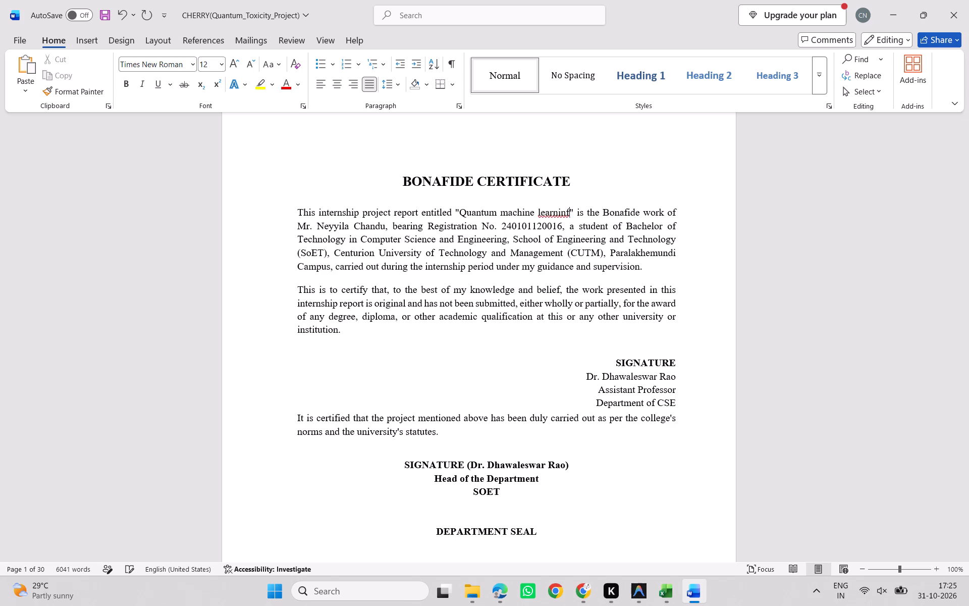
pyautogui.press('BackSpace')
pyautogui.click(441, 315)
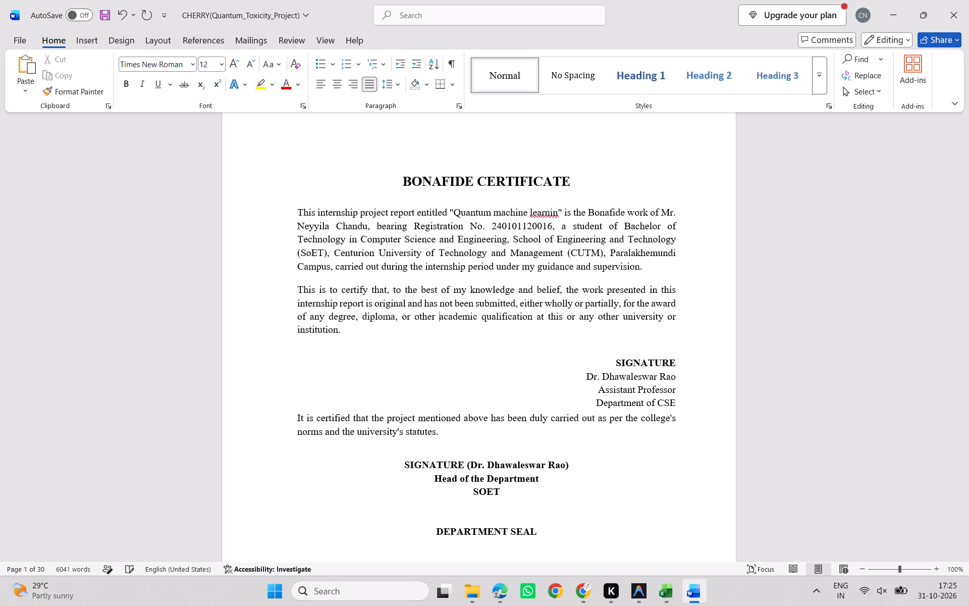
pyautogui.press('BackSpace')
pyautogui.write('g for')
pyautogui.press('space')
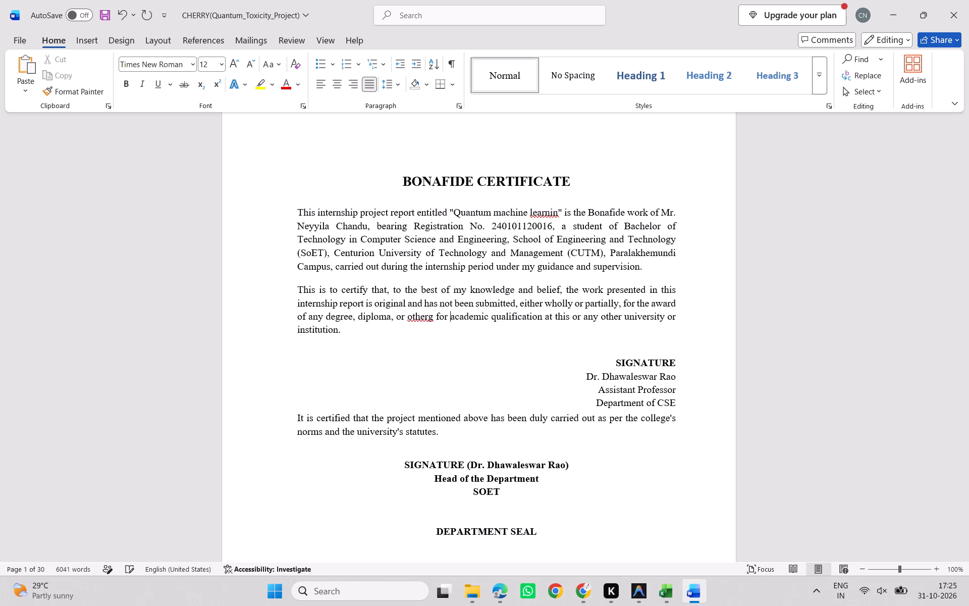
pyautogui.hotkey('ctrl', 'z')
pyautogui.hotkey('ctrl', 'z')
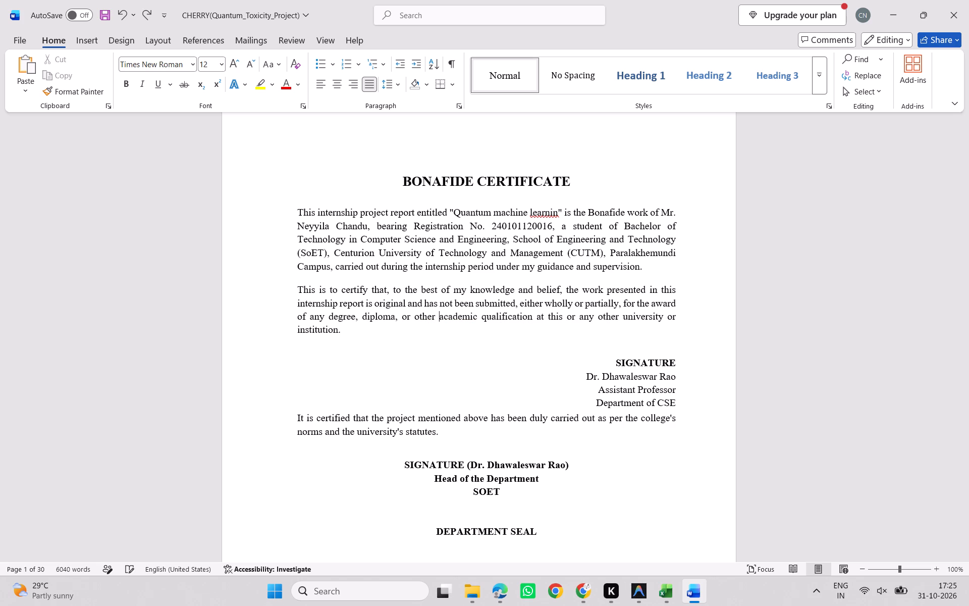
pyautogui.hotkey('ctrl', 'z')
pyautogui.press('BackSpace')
# Complete the certificate's project title so it reads "Quantum machine learning for Toxicity Prediction of a Molecule".
pyautogui.write('g for')
pyautogui.press('space')
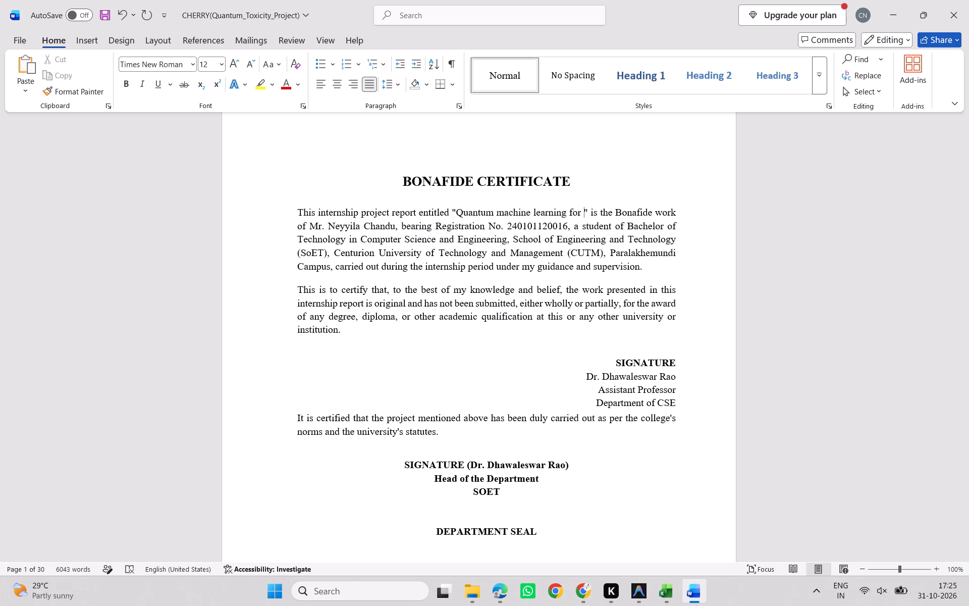
pyautogui.hotkey('shift', 't')
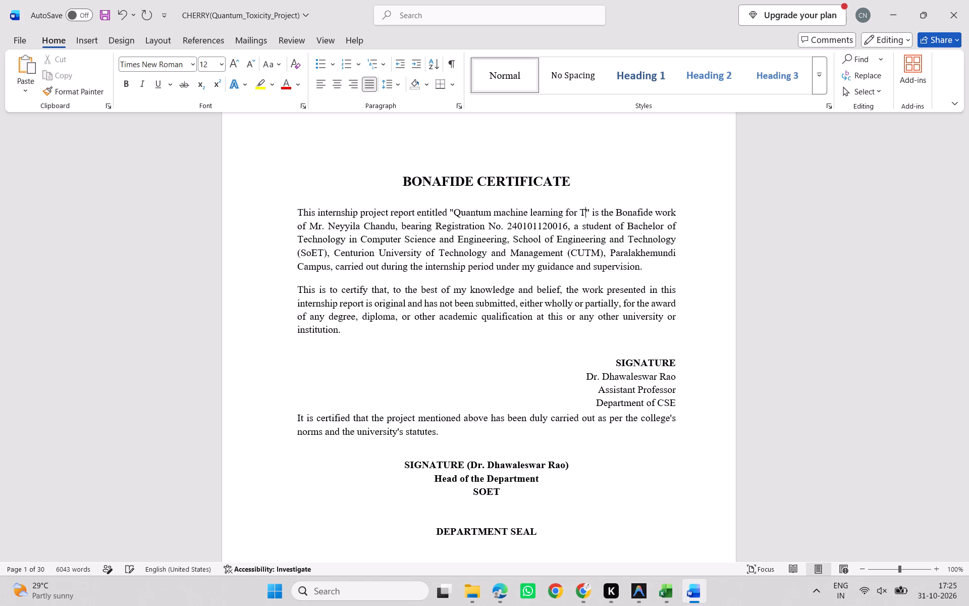
pyautogui.write('oxicity')
pyautogui.press('space')
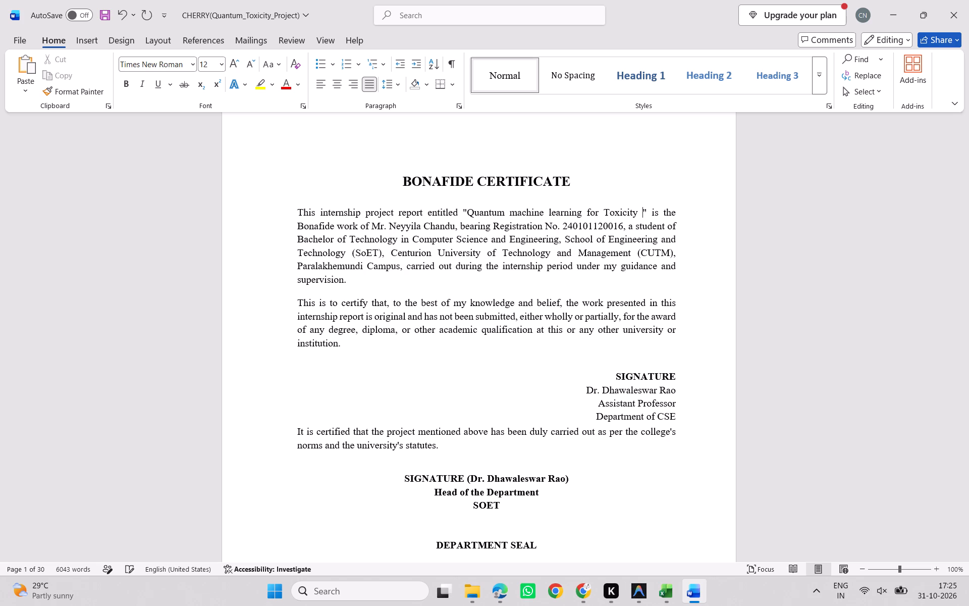
pyautogui.write('Prediction')
pyautogui.press('space')
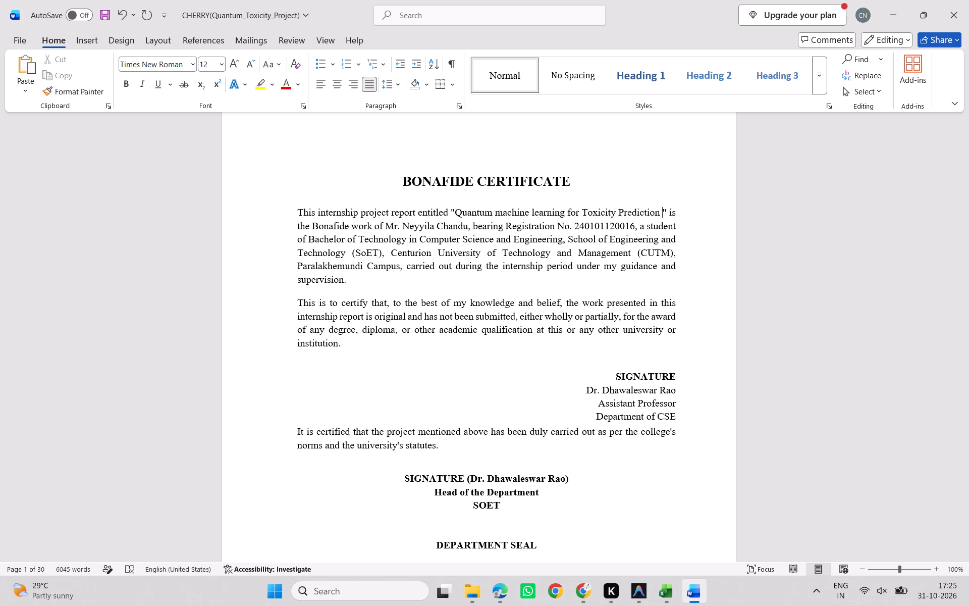
pyautogui.write('of A')
pyautogui.press('space')
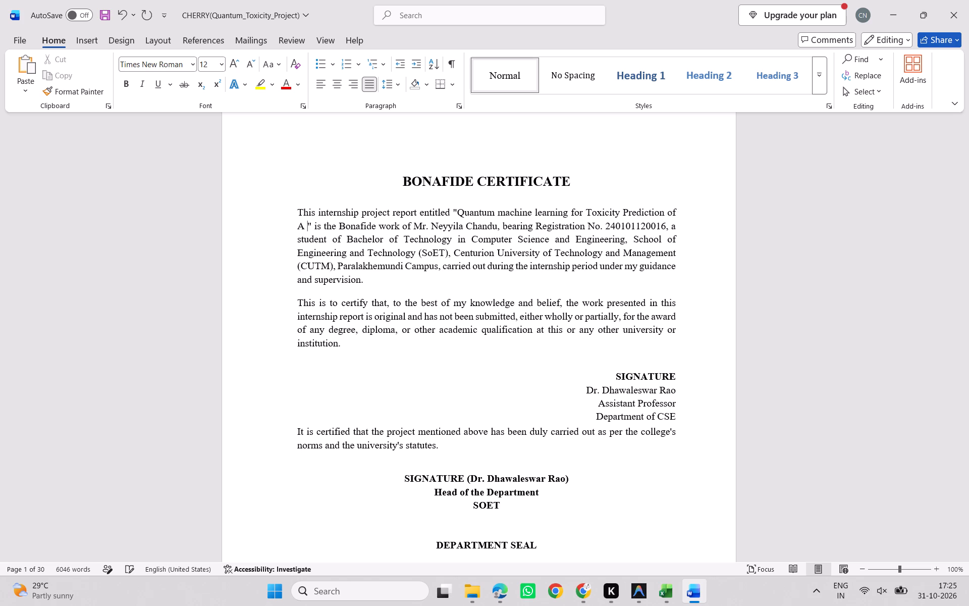
pyautogui.press('BackSpace')
pyautogui.press('BackSpace')
pyautogui.write('a')
pyautogui.press('space')
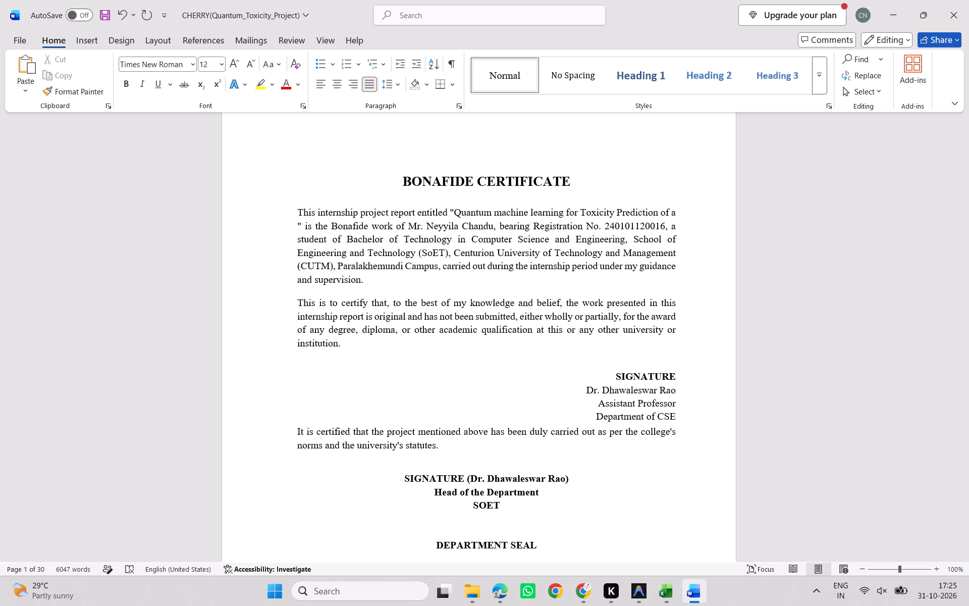
pyautogui.write('Molecule')
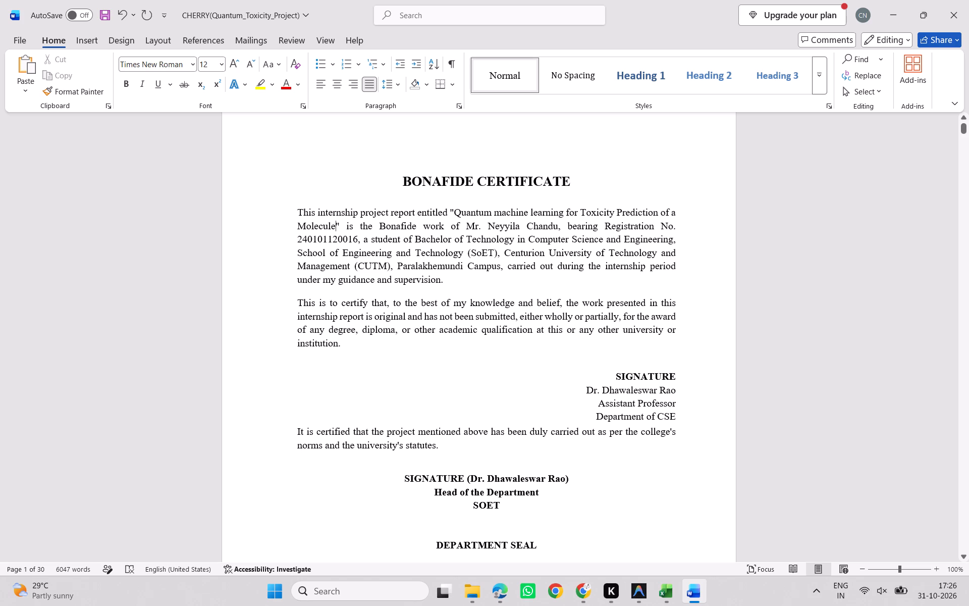
# Look over the Bonafide Certificate and Declaration pages for project and supervisor details that need correcting.
pyautogui.scroll(-2, 507, 317)
pyautogui.scroll(-13, 575, 350)
pyautogui.scroll(1, 533, 378)
pyautogui.scroll(-8, 533, 378)
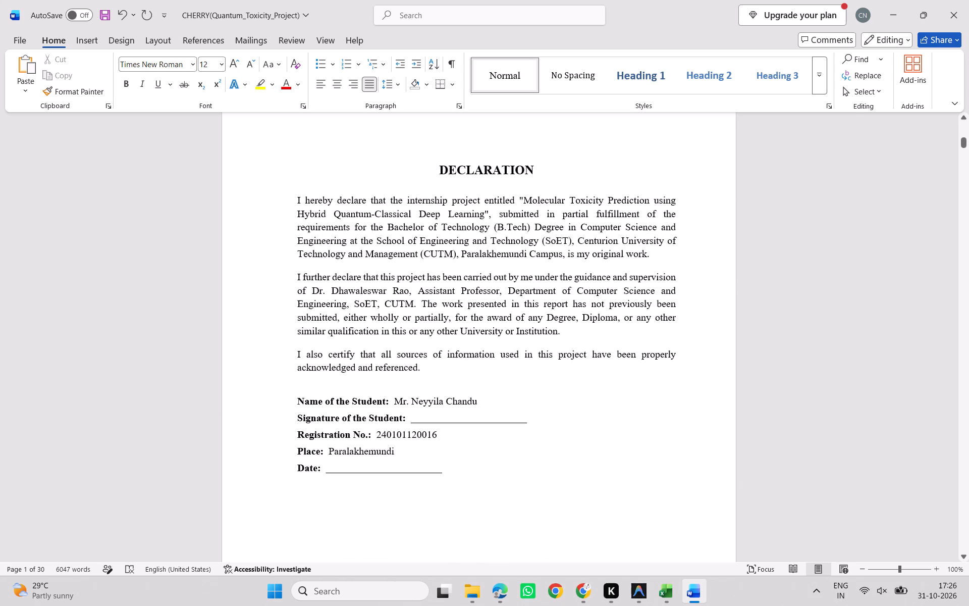
pyautogui.scroll(2, 533, 378)
pyautogui.scroll(-1, 533, 378)
pyautogui.scroll(6, 533, 378)
pyautogui.scroll(-1, 532, 370)
pyautogui.scroll(2, 532, 370)
pyautogui.scroll(-1, 532, 370)
pyautogui.scroll(17, 532, 370)
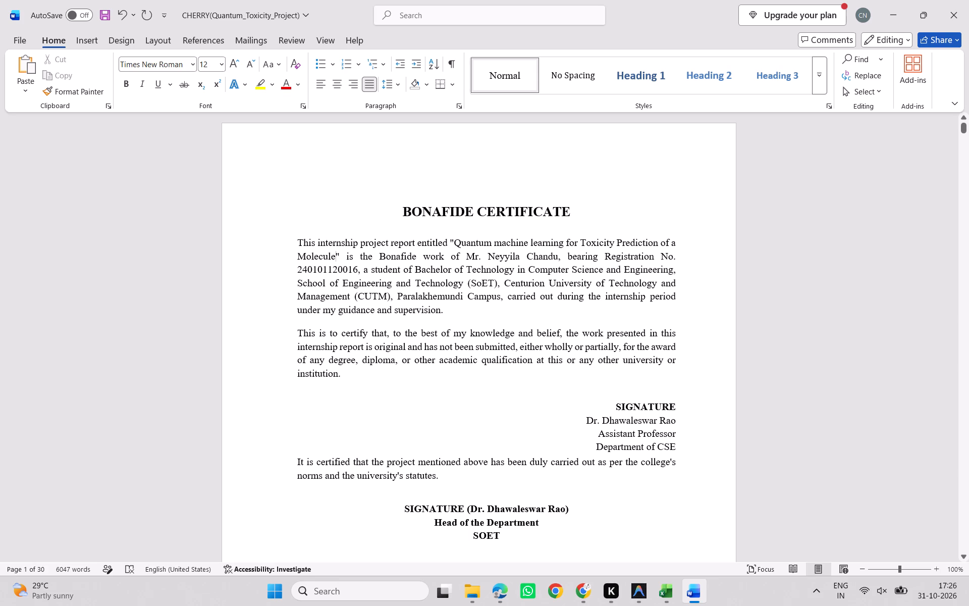
# Change the supervisor's designation in the certificate's signature block to "Associate Professor".
pyautogui.click(637, 435)
pyautogui.press('BackSpace')
pyautogui.press('BackSpace')
pyautogui.press('BackSpace')
pyautogui.press('BackSpace')
pyautogui.press('BackSpace')
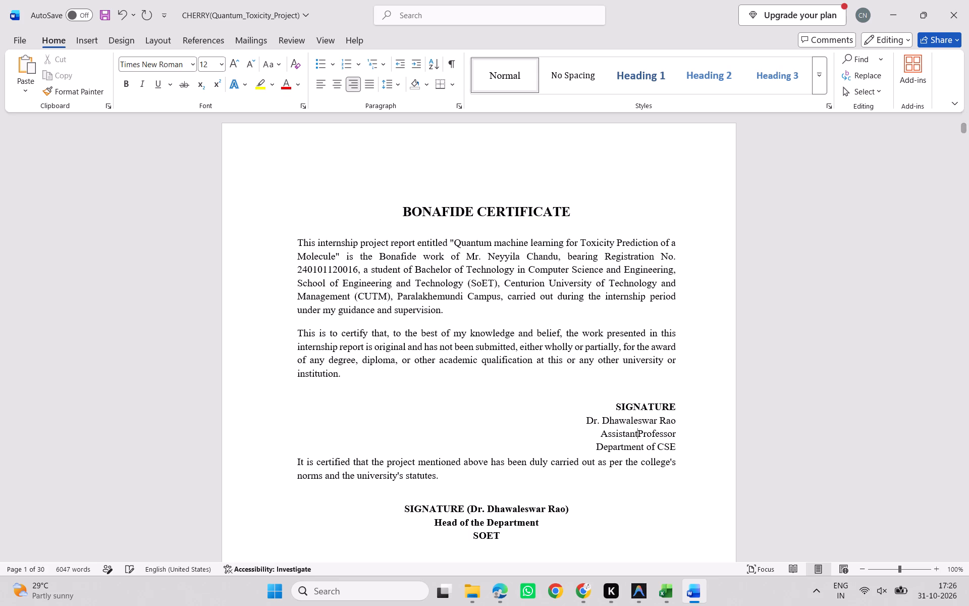
pyautogui.press('BackSpace')
pyautogui.press('BackSpace')
pyautogui.press('BackSpace')
pyautogui.write('sociate')
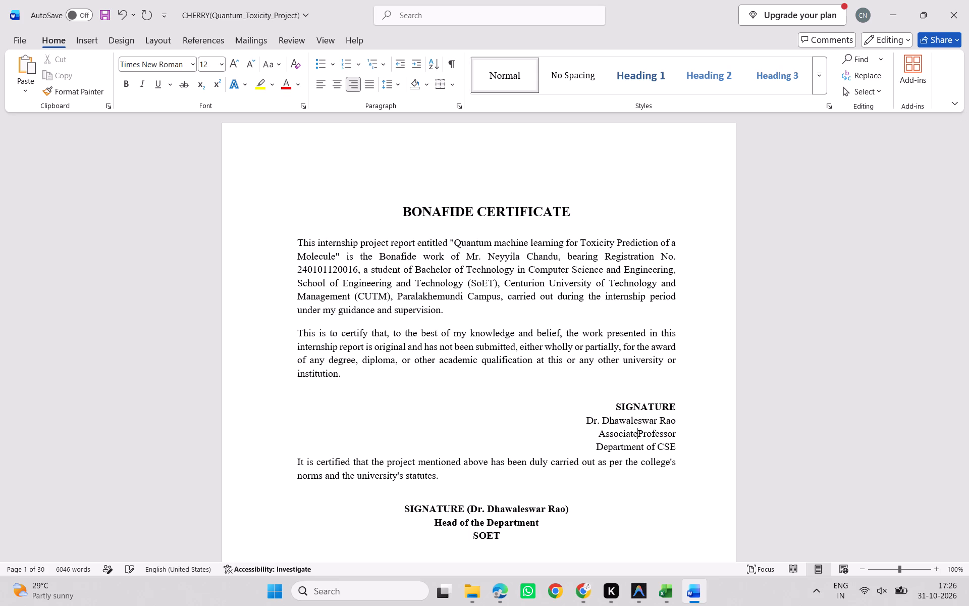
pyautogui.press('space')
# Copy the word "Associate" from the supervisor's designation in the Bonafide Certificate's signature block.
pyautogui.scroll(-2, 628, 443)
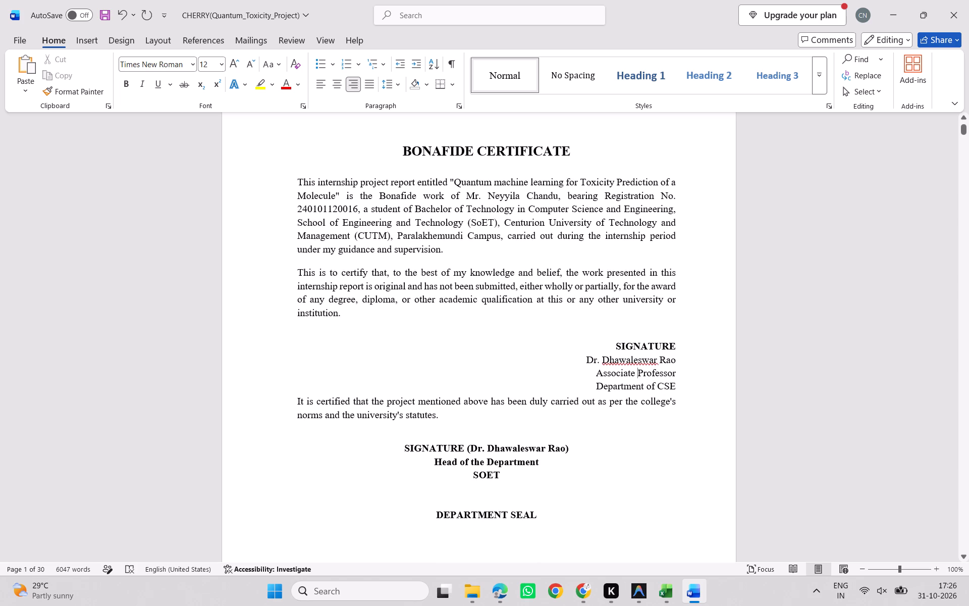
pyautogui.scroll(-7, 596, 411)
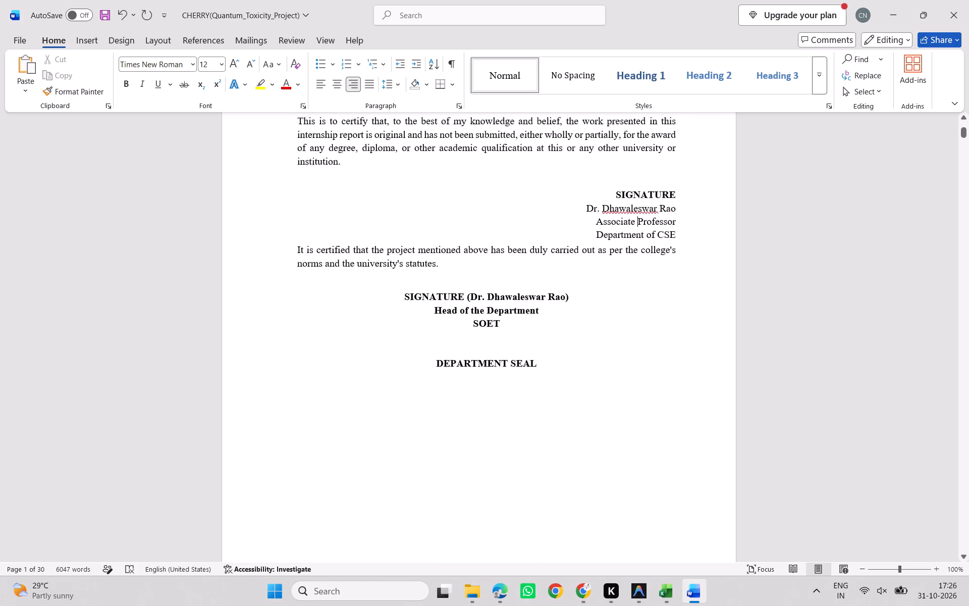
pyautogui.scroll(-14, 593, 423)
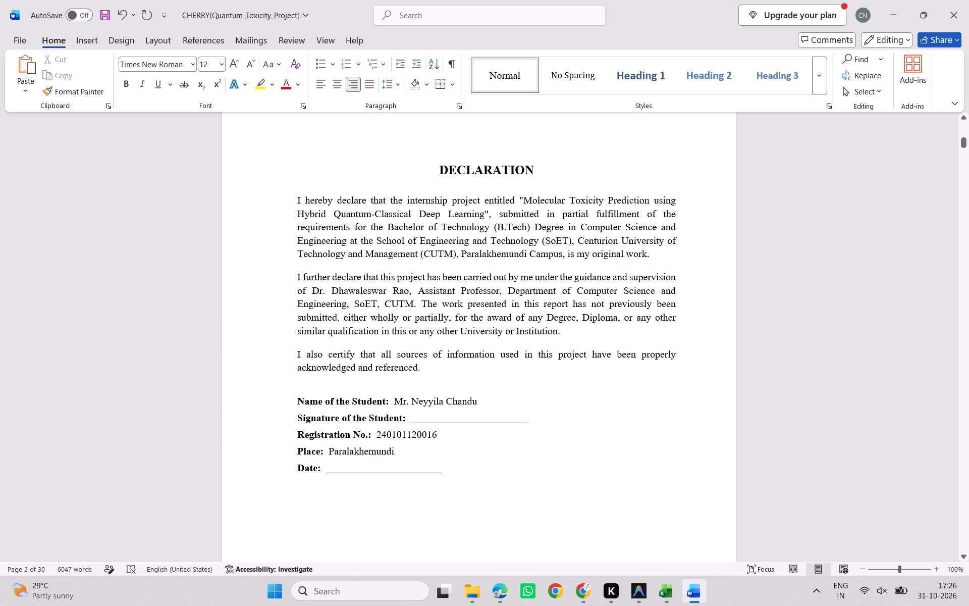
pyautogui.moveTo(452, 290); pyautogui.dragTo(431, 292)
pyautogui.click(472, 292)
pyautogui.scroll(4, 619, 300)
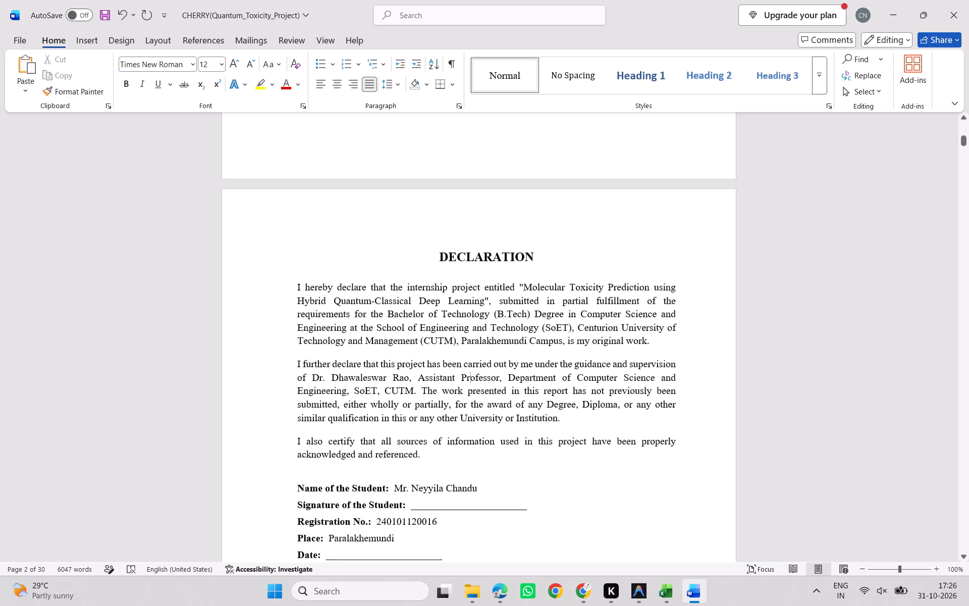
pyautogui.scroll(11, 619, 300)
pyautogui.moveTo(595, 192); pyautogui.dragTo(606, 196)
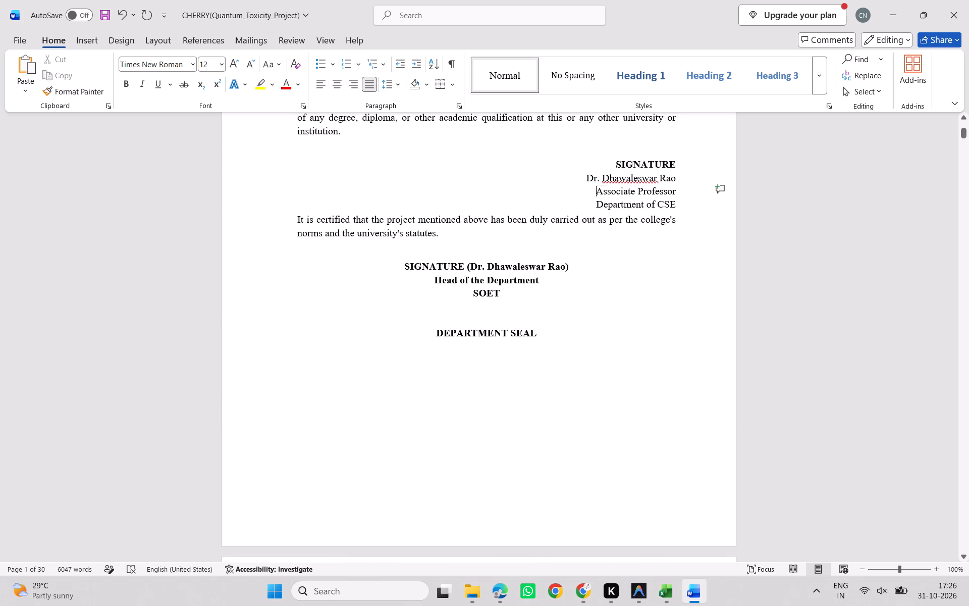
pyautogui.moveTo(606, 196); pyautogui.dragTo(630, 196)
pyautogui.moveTo(630, 196); pyautogui.dragTo(634, 191)
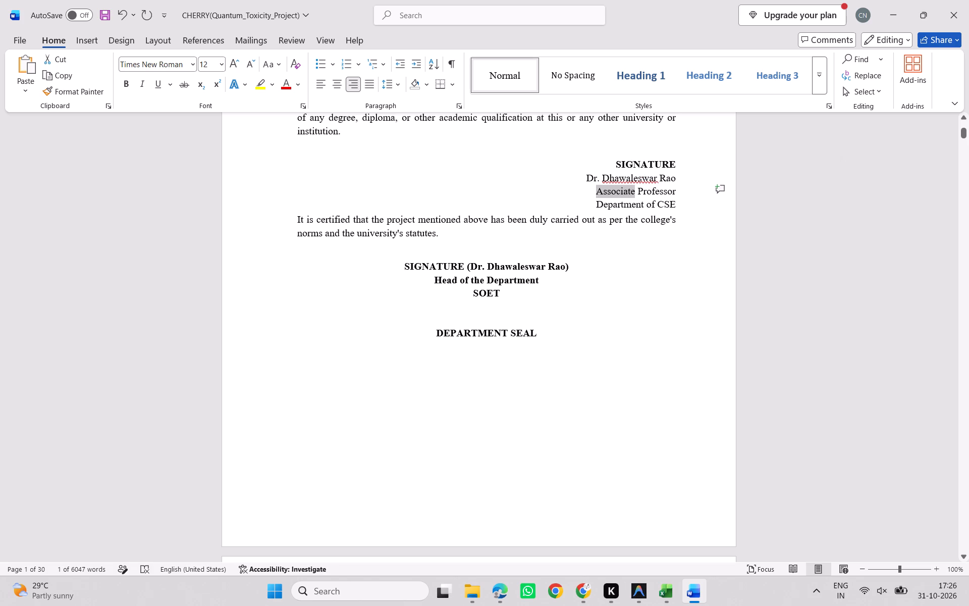
pyautogui.hotkey('ctrl', 'c')
pyautogui.hotkey('ctrl', 'c')
# Replace "Assistant" with the copied "Associate" in the Declaration's second paragraph, keeping a space before "Professor".
pyautogui.click(670, 351)
pyautogui.scroll(-10, 557, 362)
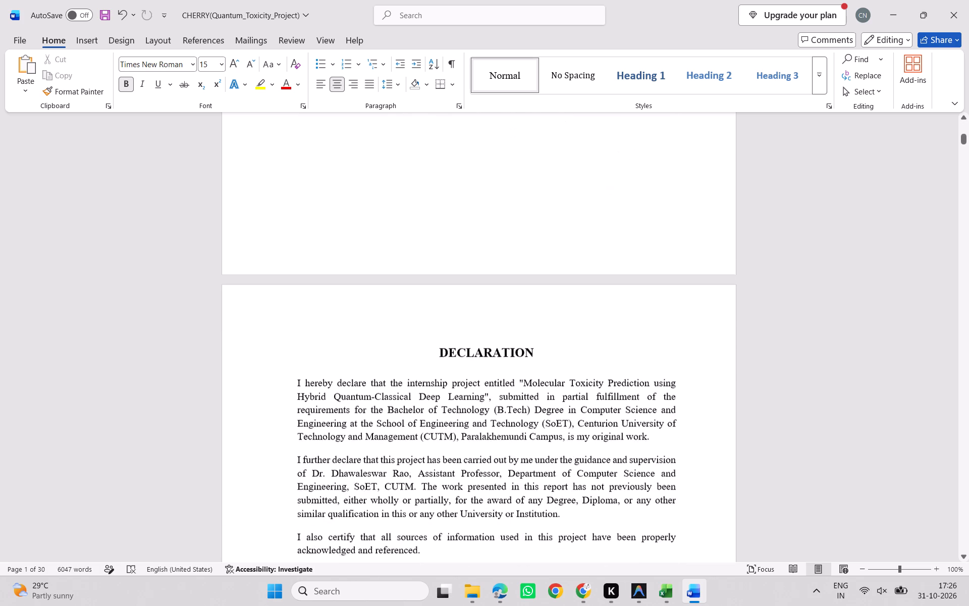
pyautogui.scroll(-2, 551, 363)
pyautogui.scroll(-2, 465, 366)
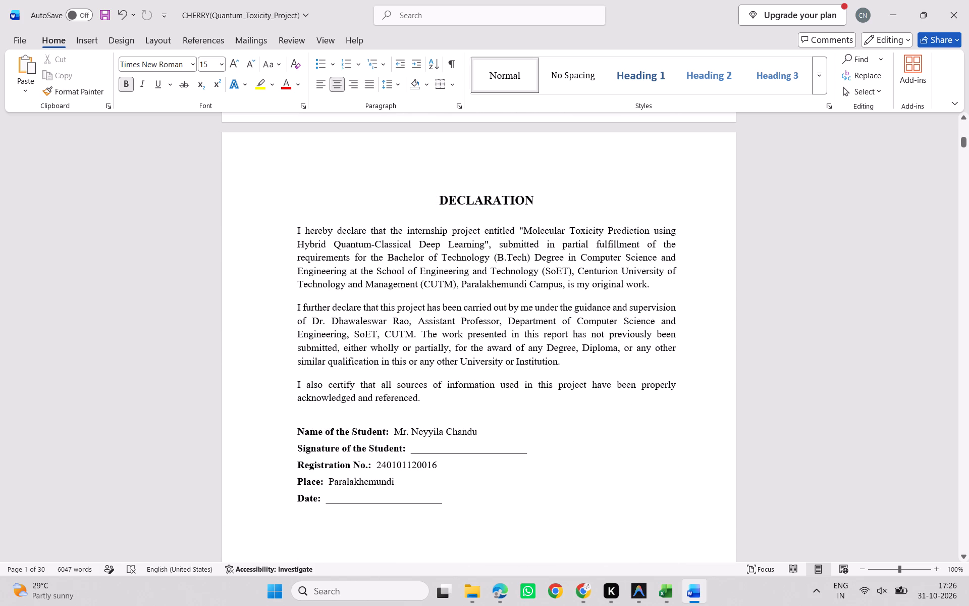
pyautogui.moveTo(453, 319); pyautogui.dragTo(428, 324)
pyautogui.click(454, 326)
pyautogui.moveTo(458, 322); pyautogui.dragTo(455, 321)
pyautogui.moveTo(455, 321); pyautogui.dragTo(418, 322)
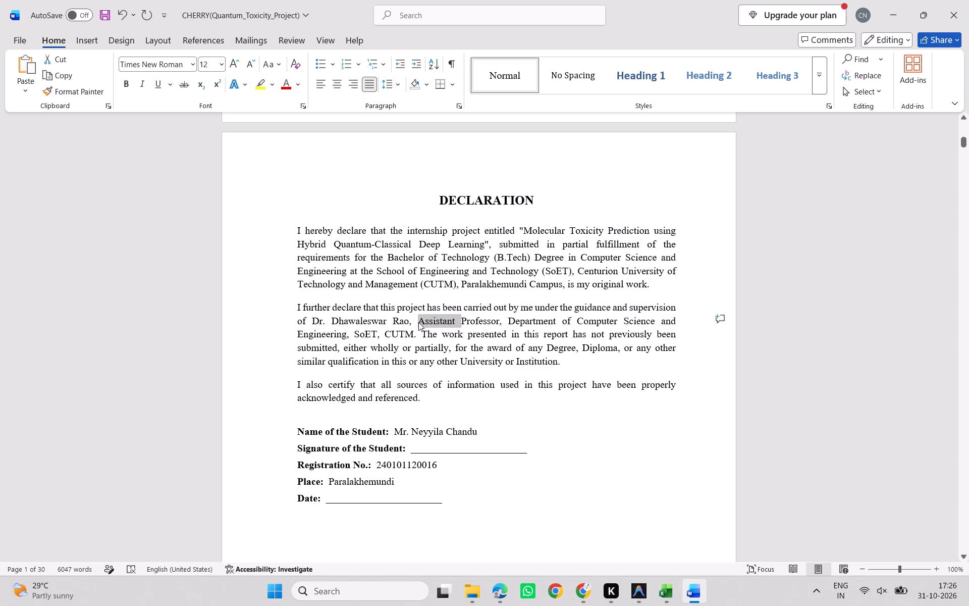
pyautogui.hotkey('ctrl', 'v')
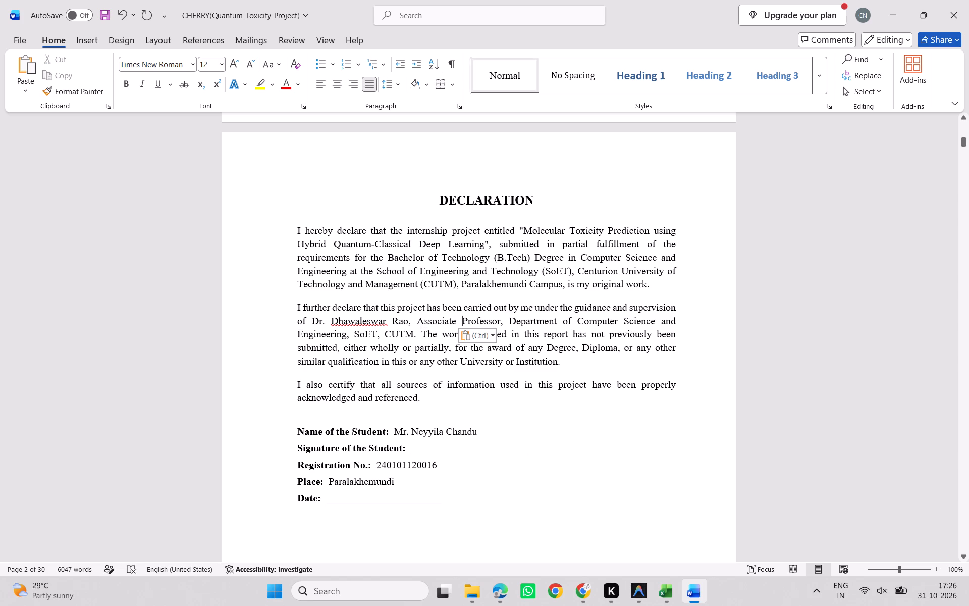
pyautogui.press('BackSpace')
pyautogui.scroll(-2, 489, 380)
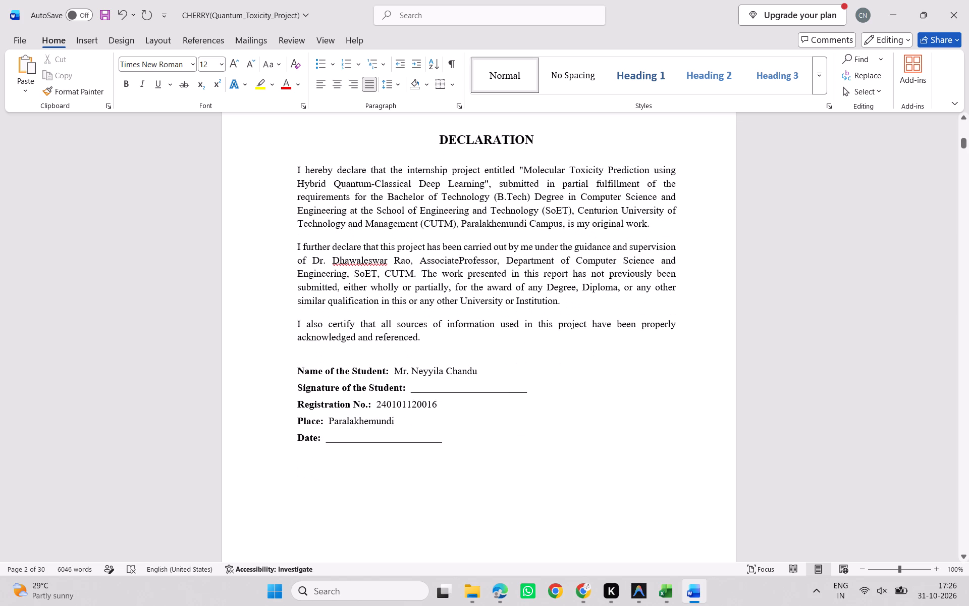
pyautogui.scroll(-2, 465, 344)
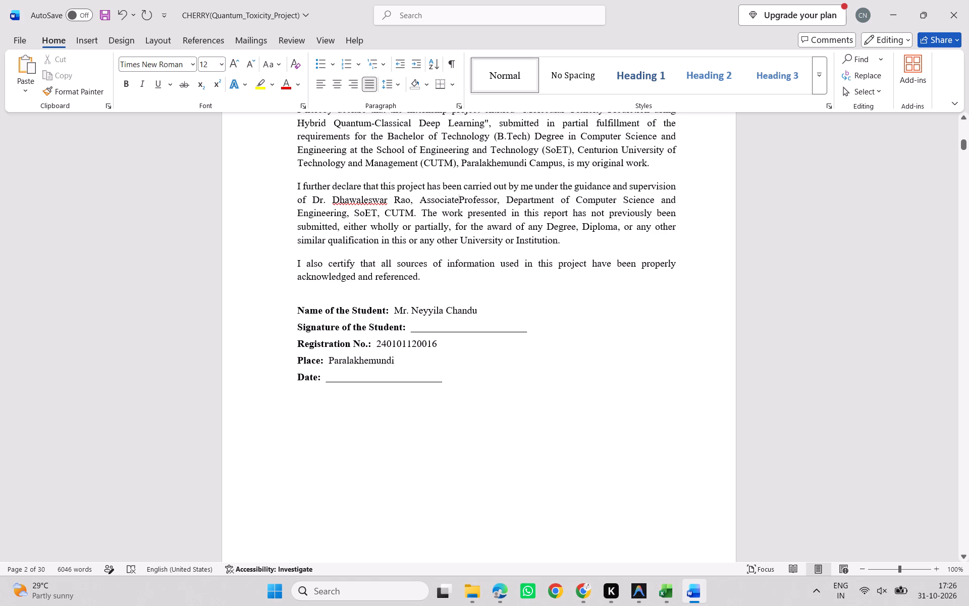
pyautogui.press('space')
# Replace "Assistant" with the copied "Associate" in the supervisor's designation in the Acknowledgement's first paragraph.
pyautogui.scroll(-3, 543, 448)
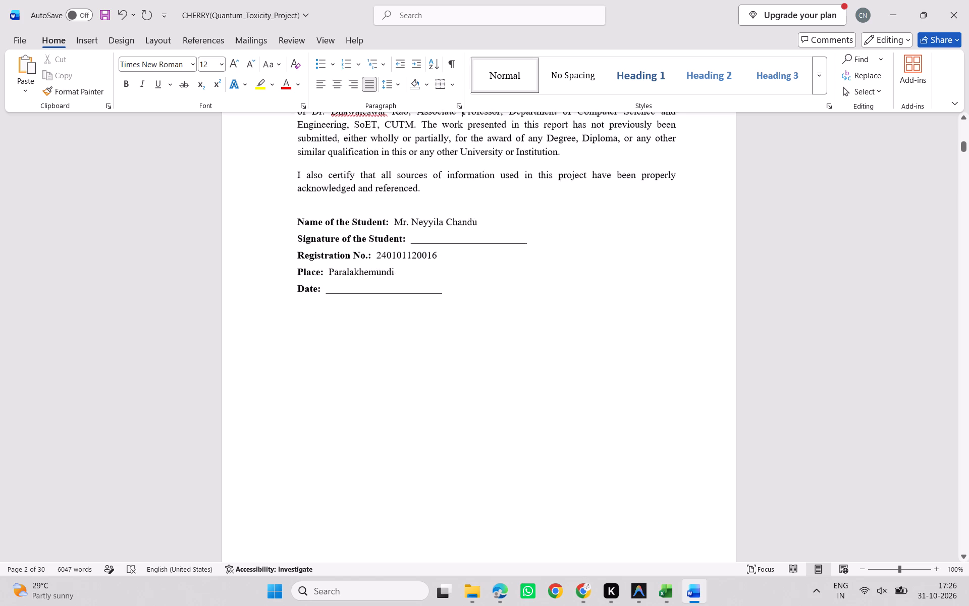
pyautogui.scroll(-15, 543, 448)
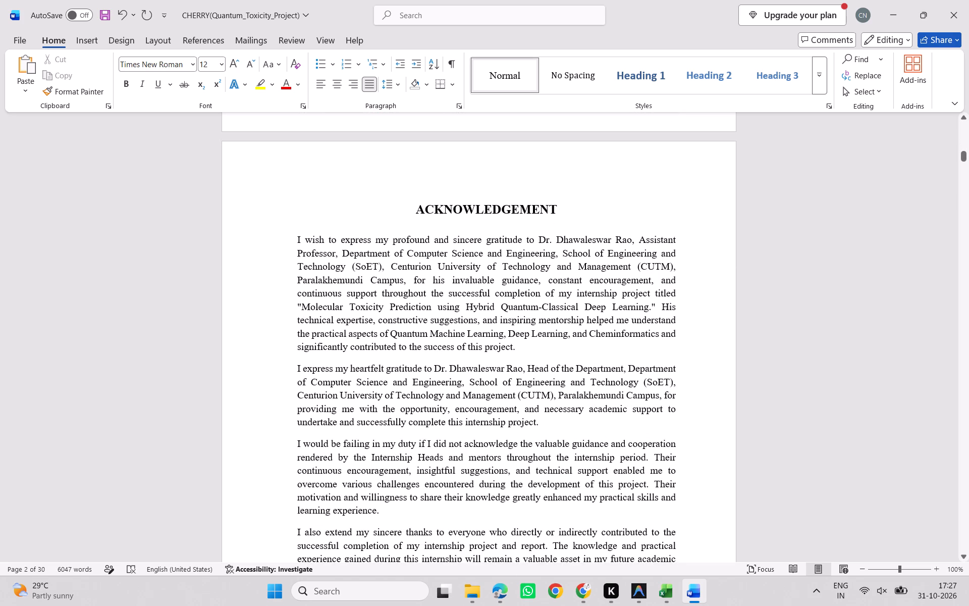
pyautogui.moveTo(676, 241); pyautogui.dragTo(637, 236)
pyautogui.hotkey('ctrl', 'v')
# Read through the Acknowledgement page from its opening paragraph to the student details block.
pyautogui.scroll(-6, 591, 357)
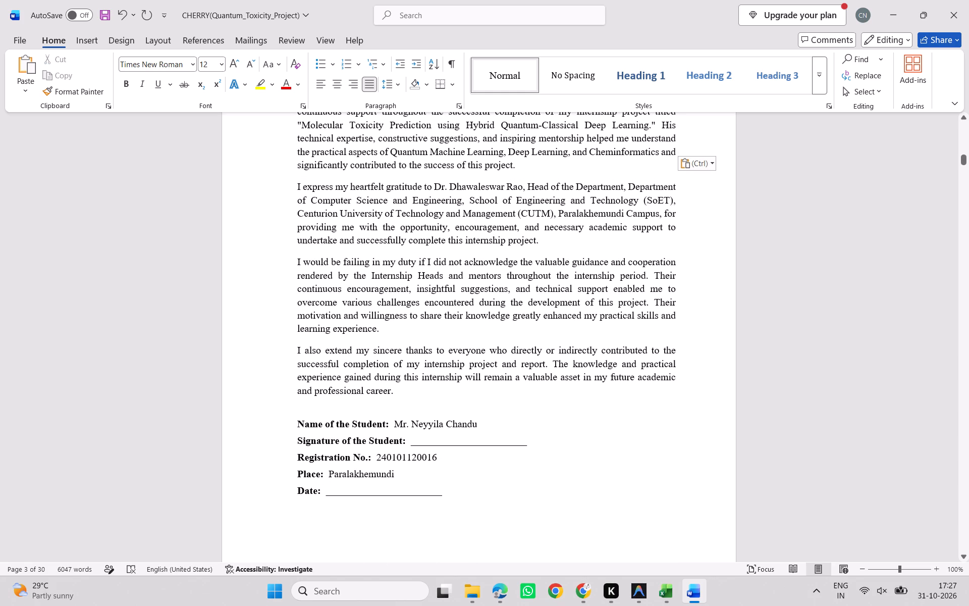
pyautogui.scroll(4, 589, 360)
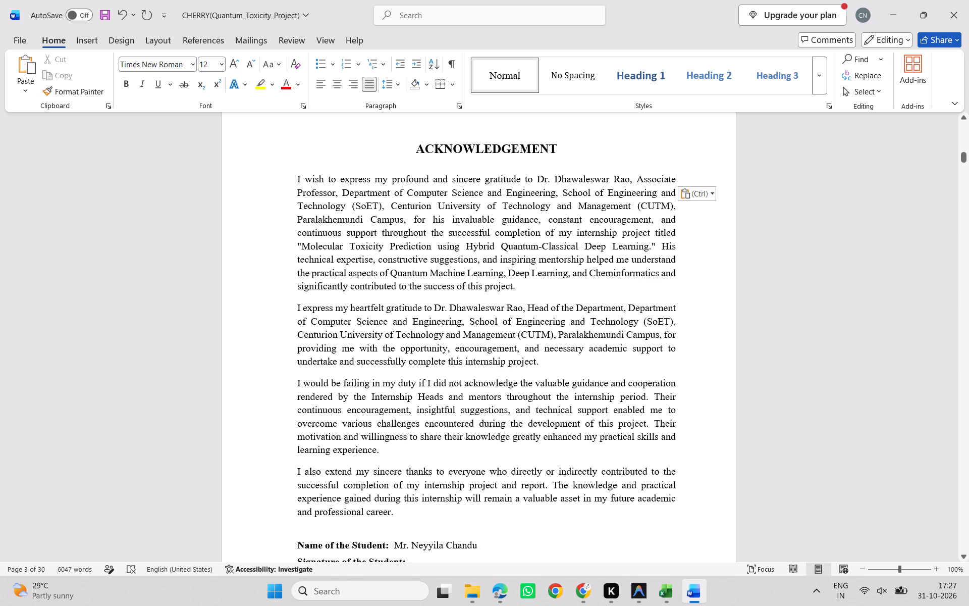
pyautogui.scroll(-5, 597, 329)
pyautogui.scroll(1, 596, 329)
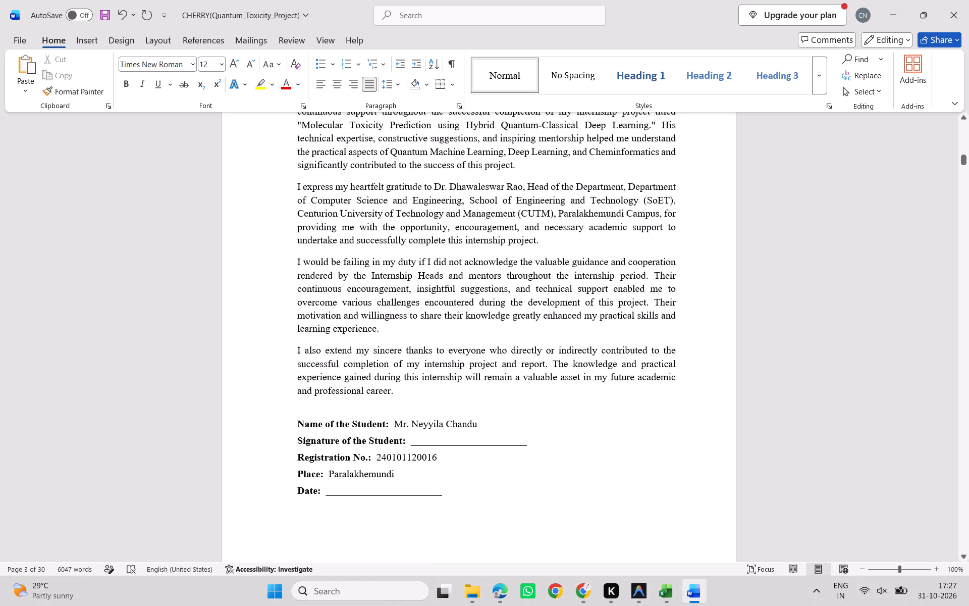
pyautogui.scroll(-3, 495, 352)
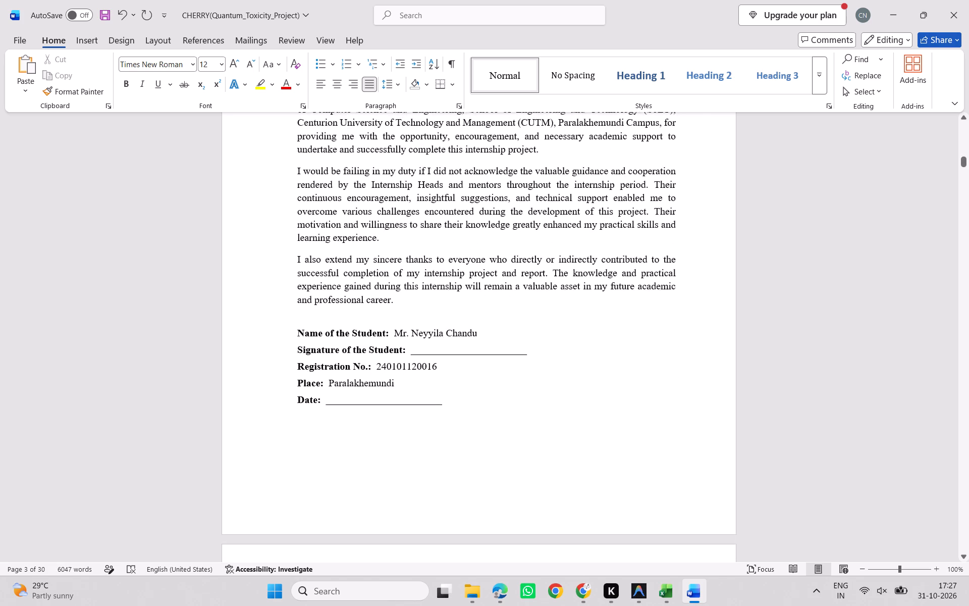
# Look through the Table of Contents and read the Abstract page.
pyautogui.scroll(-15, 495, 352)
pyautogui.scroll(1, 483, 361)
pyautogui.scroll(-5, 483, 361)
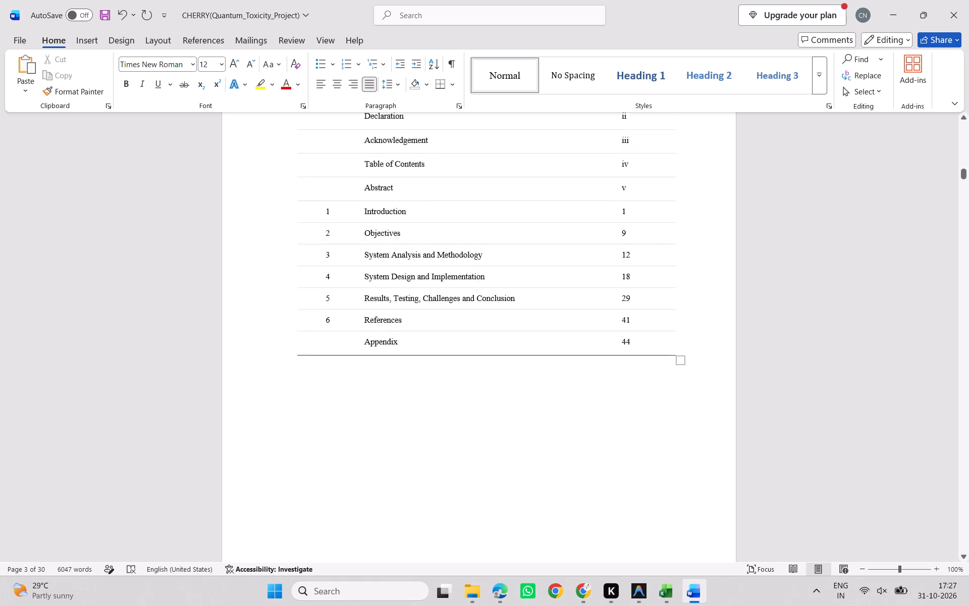
pyautogui.scroll(-17, 483, 361)
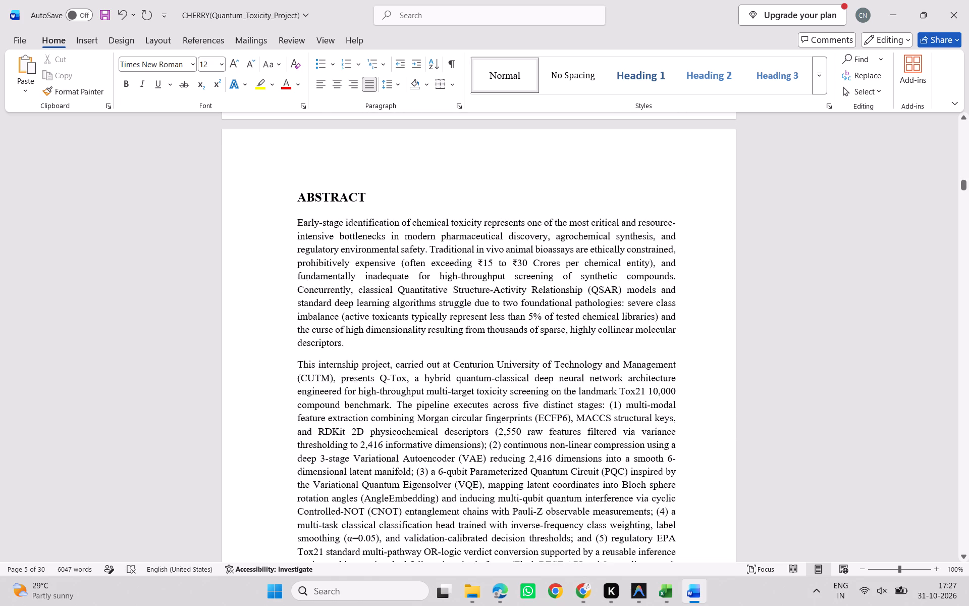
pyautogui.scroll(-6, 483, 361)
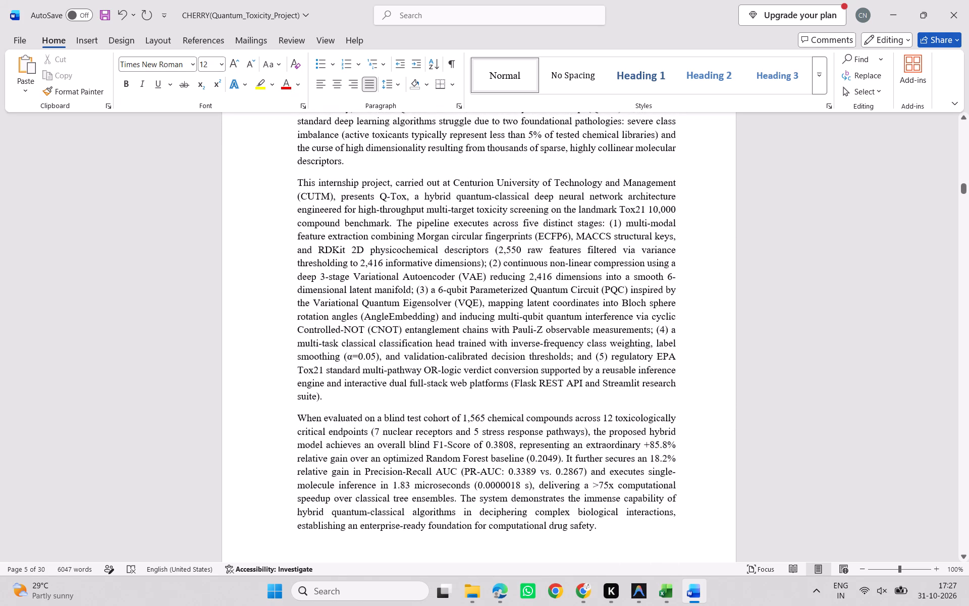
# Shift the ABSTRACT heading toward the middle of its line by inserting 20 spaces before it.
pyautogui.scroll(7, 460, 343)
pyautogui.scroll(-1, 417, 310)
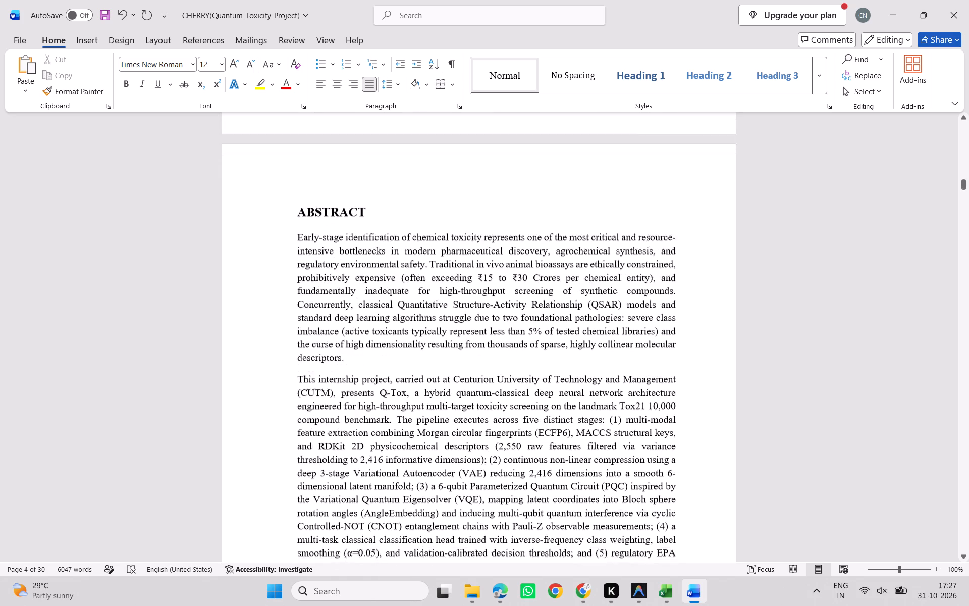
pyautogui.scroll(-4, 417, 310)
pyautogui.scroll(3, 443, 325)
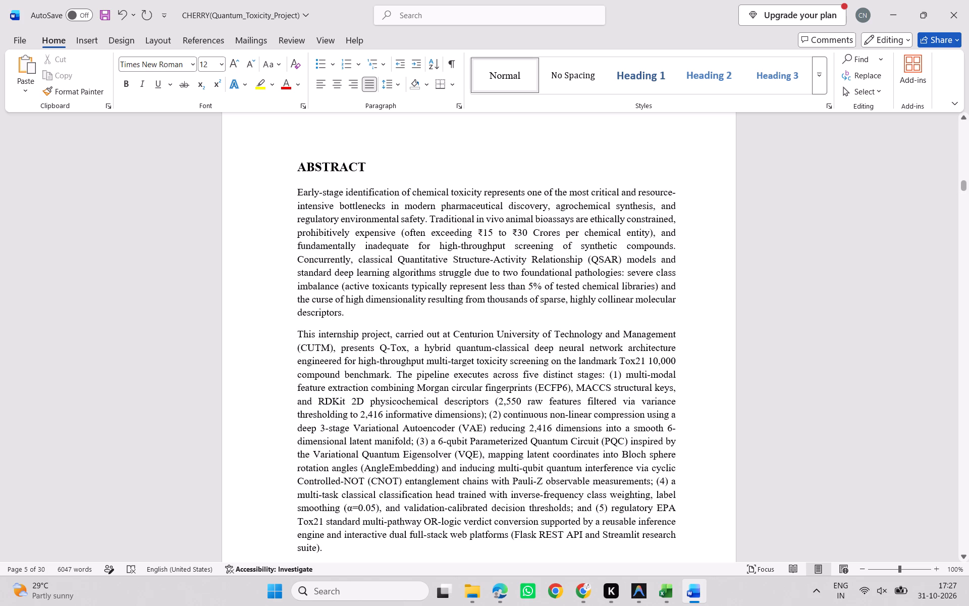
pyautogui.click(297, 167)
pyautogui.press('space')
pyautogui.press('space')
pyautogui.press('space')
pyautogui.press('space')
pyautogui.press('space')
pyautogui.press('space')
pyautogui.press('space')
pyautogui.press('space')
pyautogui.press('space')
pyautogui.press('space')
pyautogui.press('space')
pyautogui.press('space')
pyautogui.press('space')
pyautogui.press('space')
pyautogui.press('space')
pyautogui.press('space')
pyautogui.press('space')
pyautogui.press('space')
pyautogui.press('space')
pyautogui.press('space')
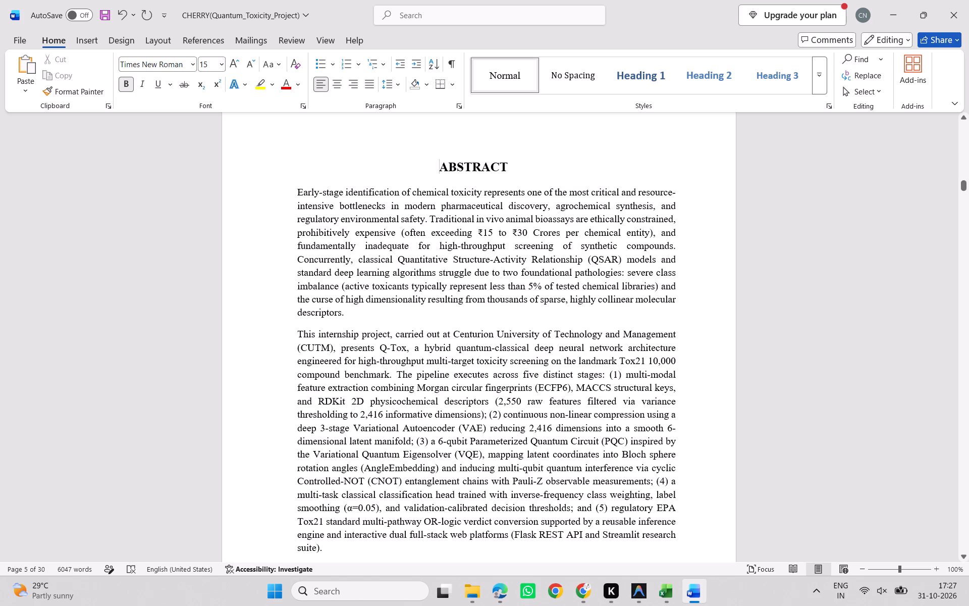
# Center-align the ABSTRACT heading.
pyautogui.moveTo(425, 168); pyautogui.dragTo(544, 168)
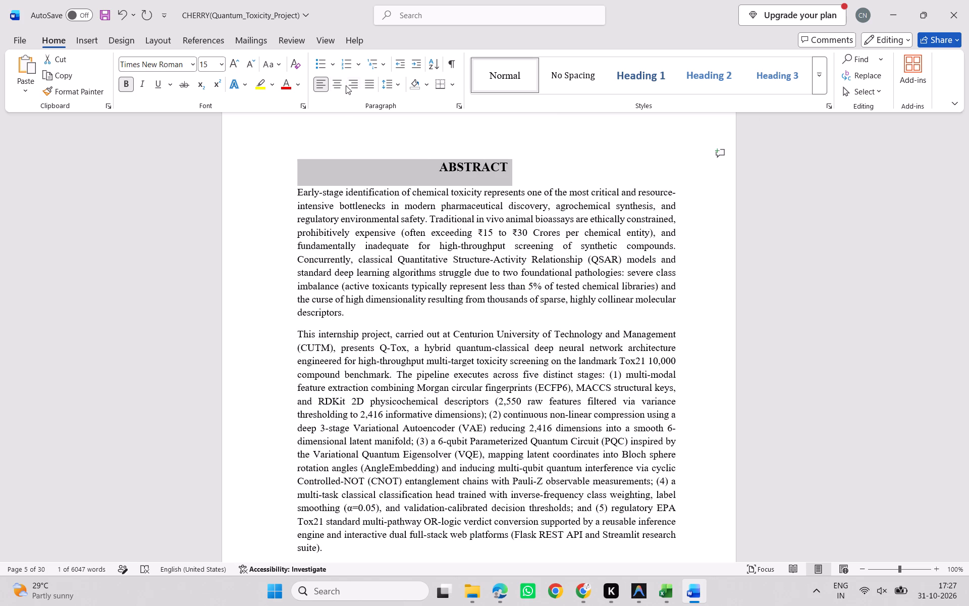
pyautogui.click(332, 88)
pyautogui.scroll(-4, 753, 320)
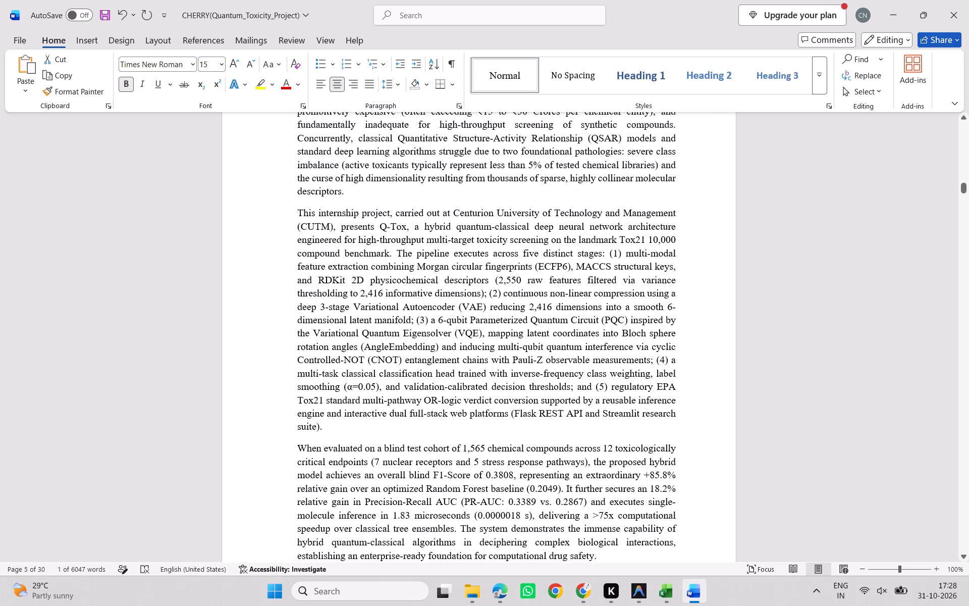
pyautogui.click(744, 389)
# Center-align the "CHAPTER 1" heading above the INTRODUCTION title.
pyautogui.scroll(-12, 618, 375)
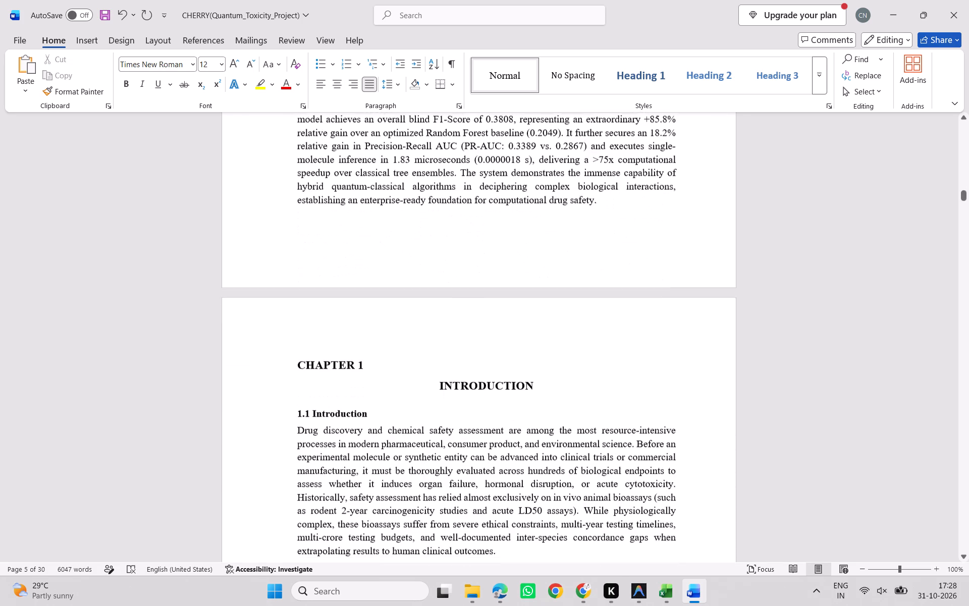
pyautogui.scroll(-3, 618, 375)
pyautogui.scroll(-2, 471, 368)
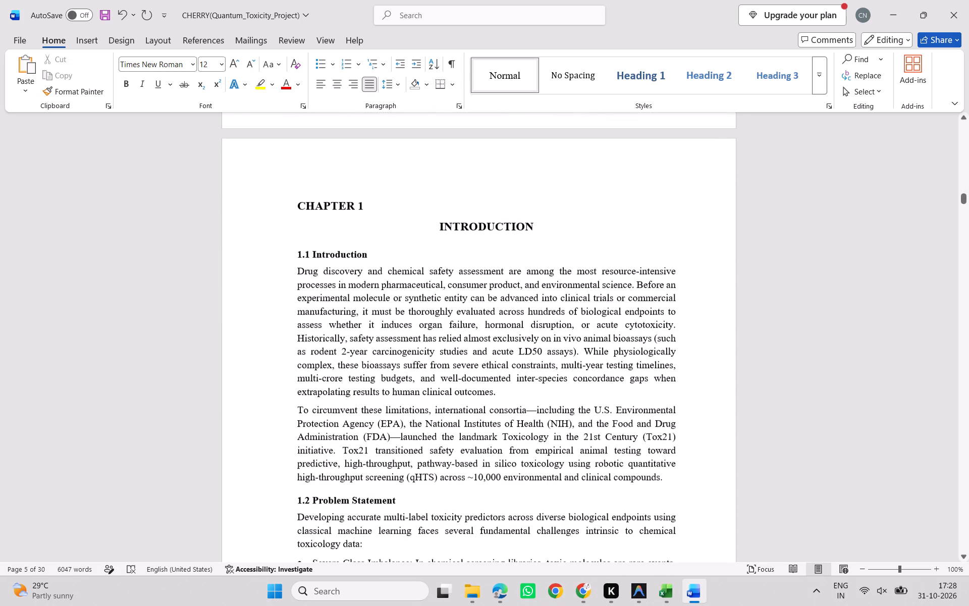
pyautogui.moveTo(297, 201); pyautogui.dragTo(392, 208)
pyautogui.click(337, 79)
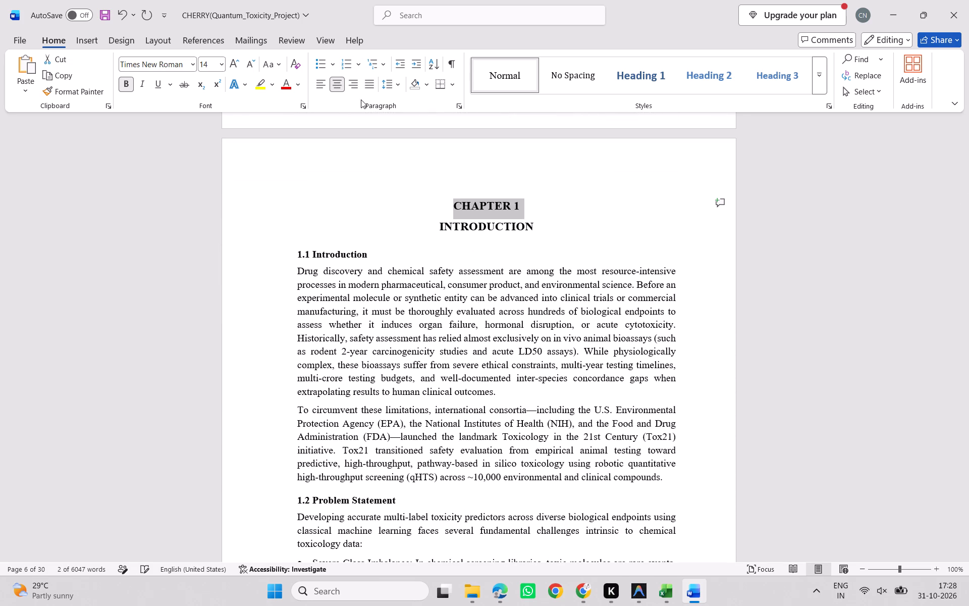
# Look through the report's chapters from Chapter 1 to the Chapter 5 benchmark comparison, and back to Chapter 4's VAE section and equations.
pyautogui.scroll(-7, 525, 409)
pyautogui.scroll(2, 526, 403)
pyautogui.scroll(-15, 526, 403)
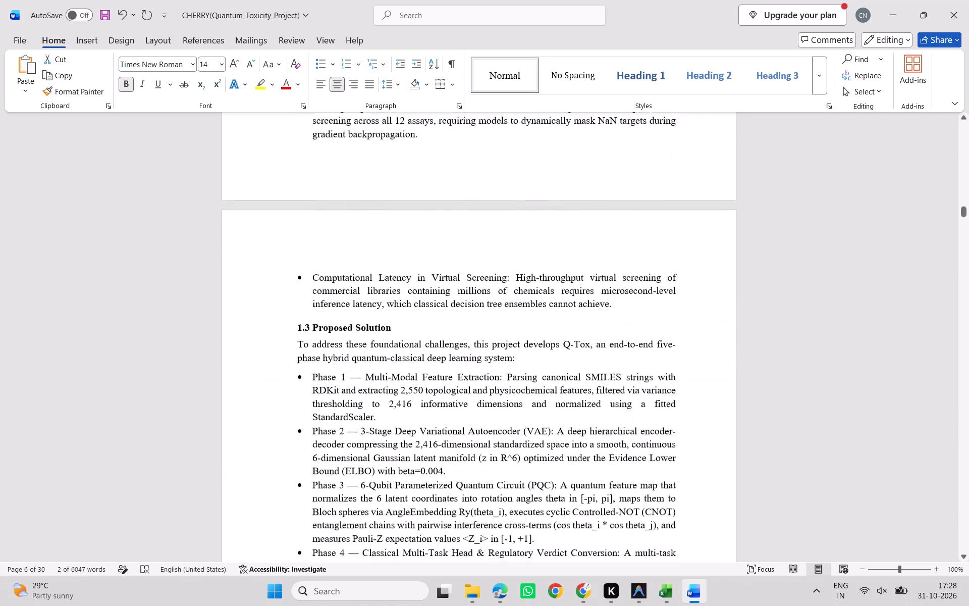
pyautogui.scroll(-5, 531, 401)
pyautogui.scroll(1, 531, 401)
pyautogui.scroll(-8, 531, 401)
pyautogui.scroll(1, 704, 426)
pyautogui.scroll(-5, 704, 426)
pyautogui.middleClick(857, 285)
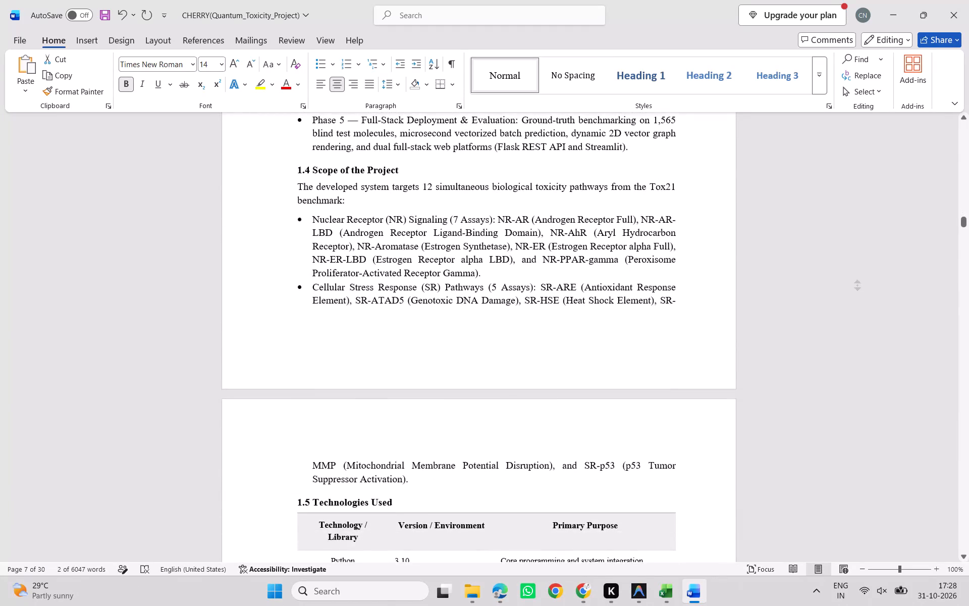
pyautogui.scroll(11, 810, 357)
pyautogui.click(800, 356)
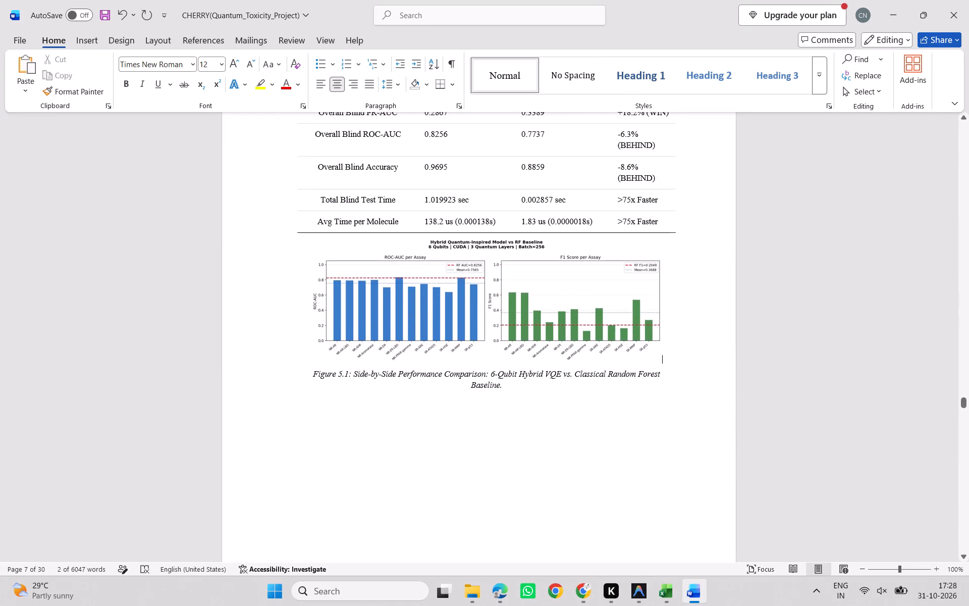
pyautogui.scroll(5, 837, 417)
pyautogui.scroll(-1, 837, 418)
pyautogui.scroll(13, 837, 418)
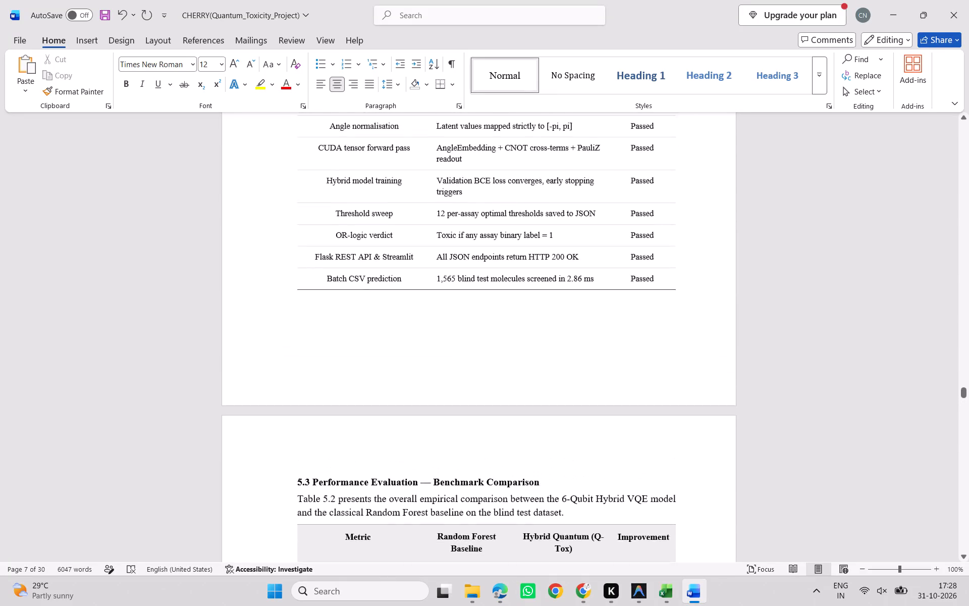
pyautogui.scroll(6, 828, 417)
pyautogui.scroll(-1, 806, 421)
pyautogui.scroll(6, 806, 421)
pyautogui.scroll(-1, 806, 421)
pyautogui.scroll(16, 806, 421)
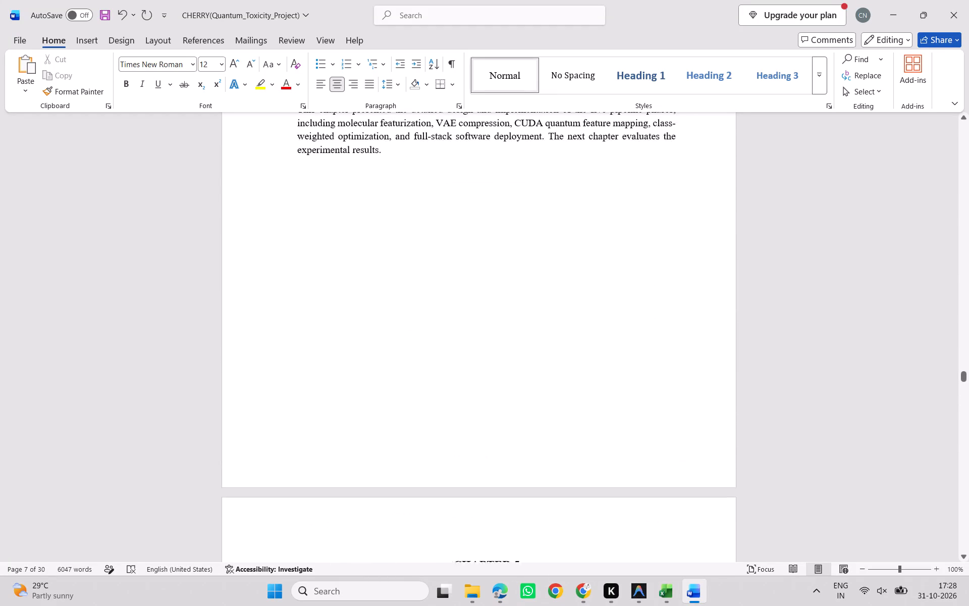
pyautogui.scroll(11, 806, 421)
pyautogui.scroll(7, 669, 387)
pyautogui.scroll(2, 528, 355)
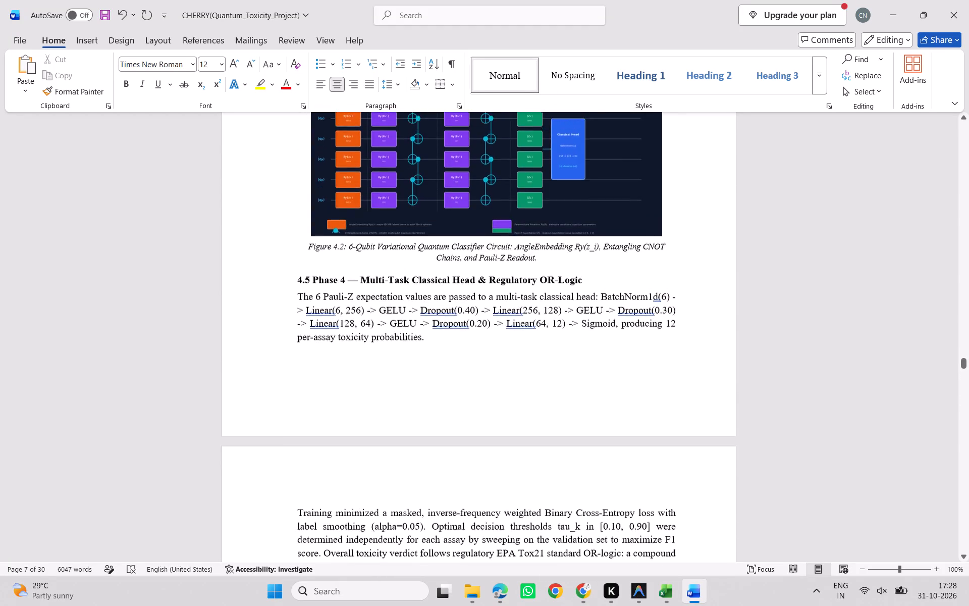
pyautogui.scroll(9, 528, 355)
pyautogui.scroll(2, 494, 378)
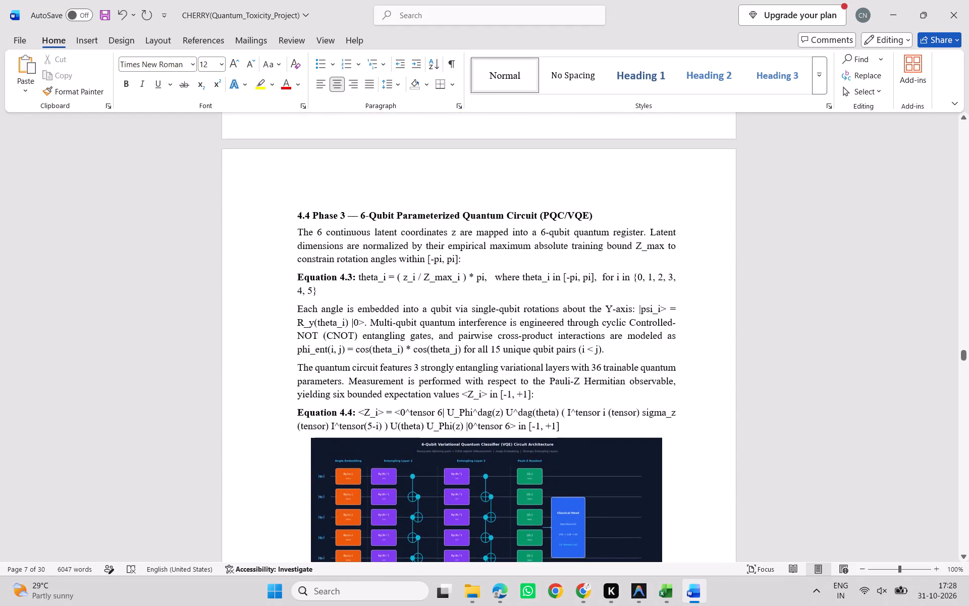
pyautogui.scroll(17, 723, 376)
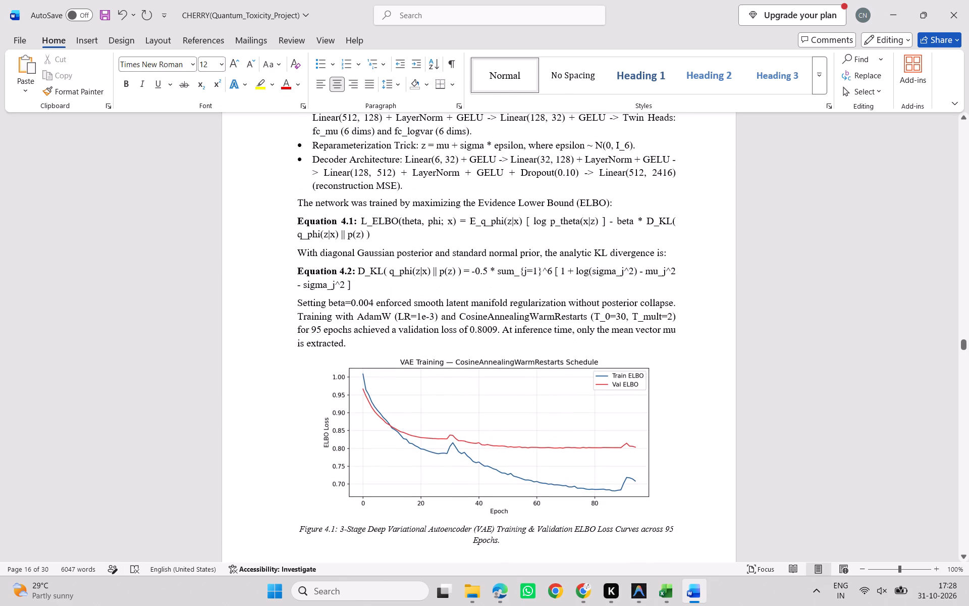
# Save the CHERRY(Quantum_Toxicity_Project) report and close it.
pyautogui.hotkey('ctrl', 's')
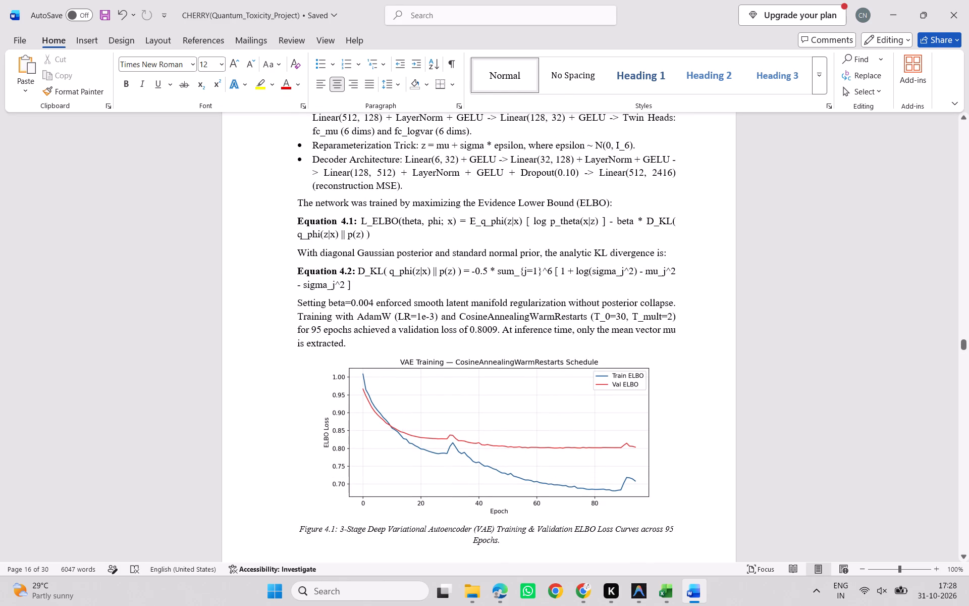
pyautogui.scroll(7, 543, 284)
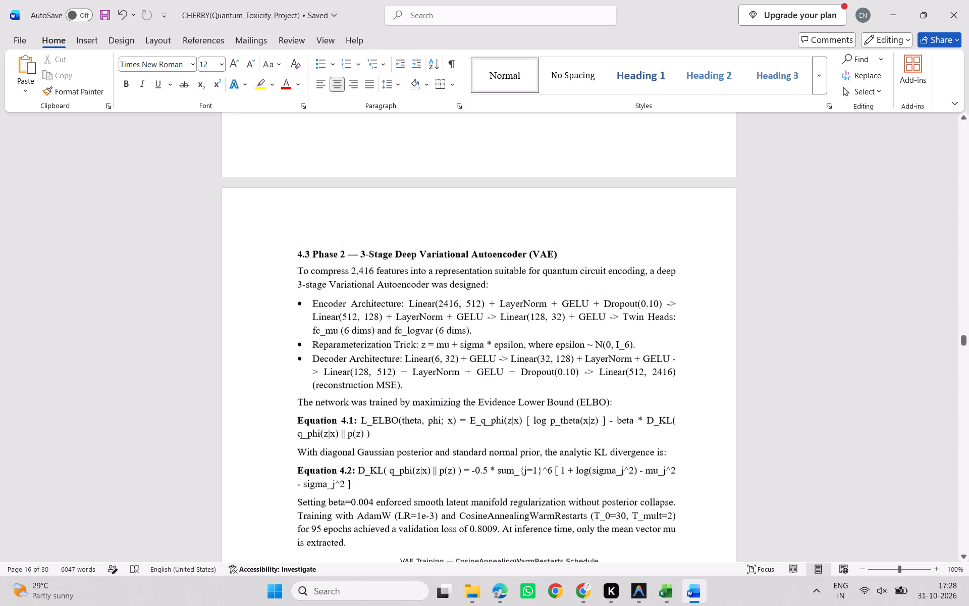
pyautogui.click(626, 255)
pyautogui.hotkey('ctrl', 's')
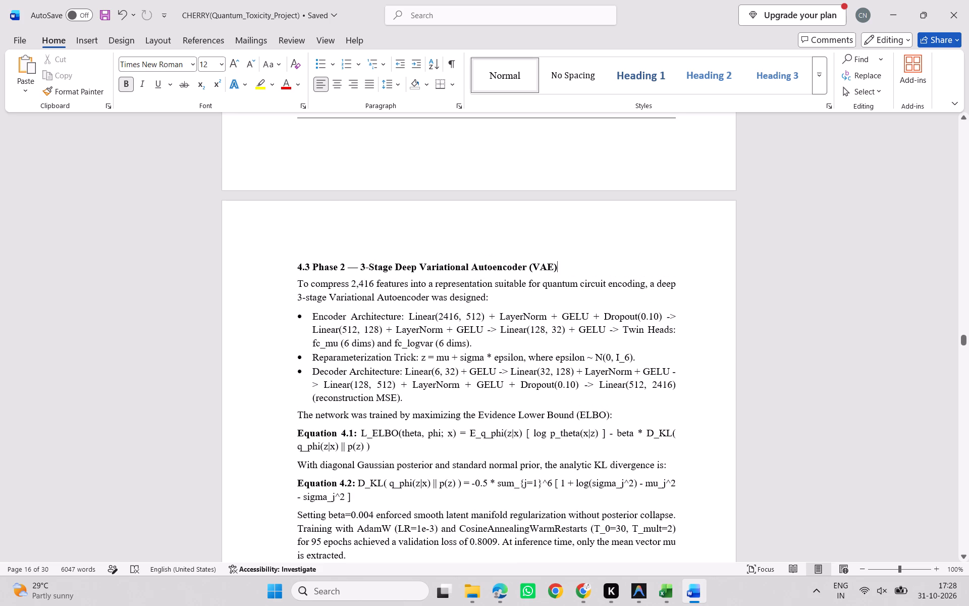
pyautogui.click(957, 8)
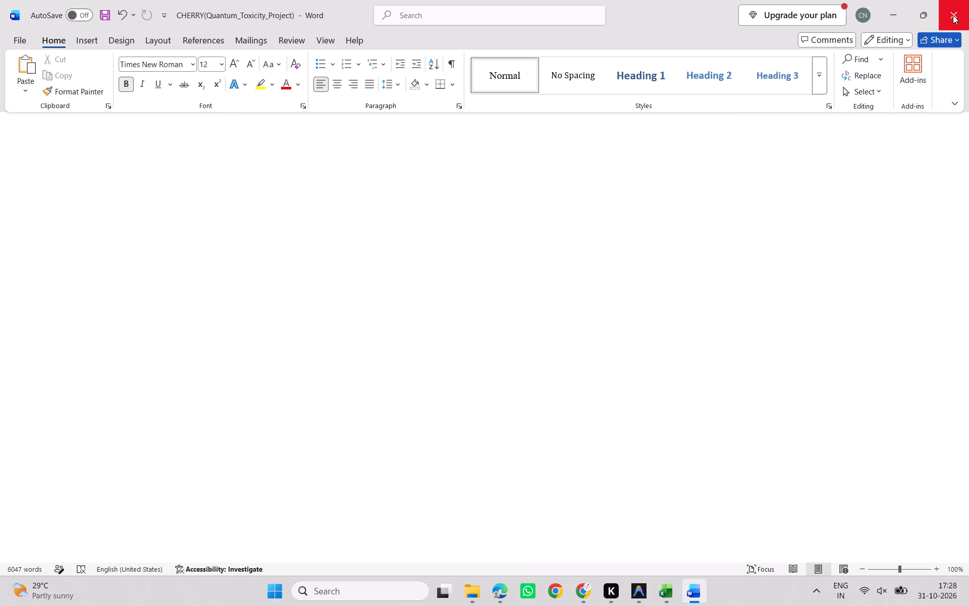
pyautogui.rightClick(222, 116)
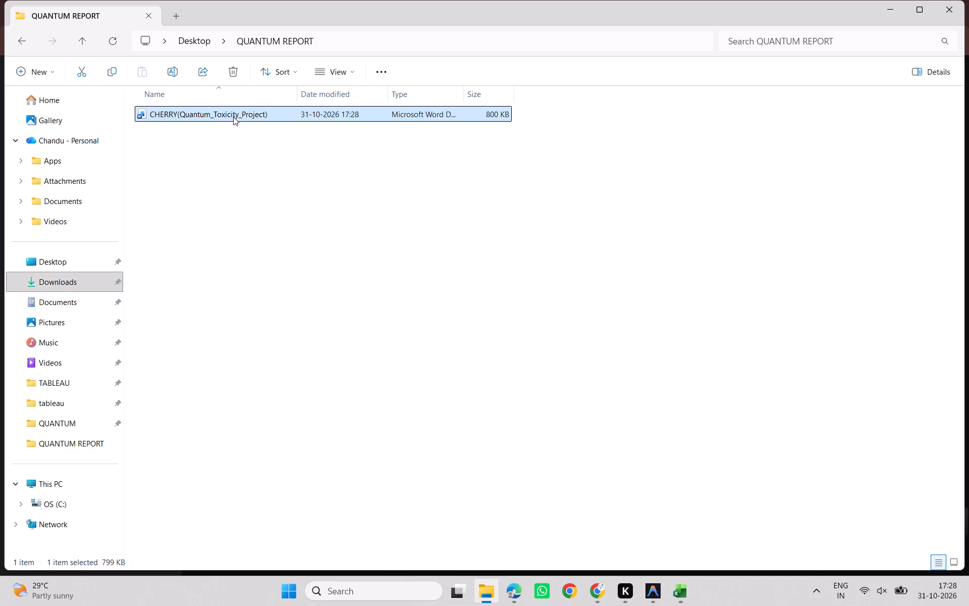
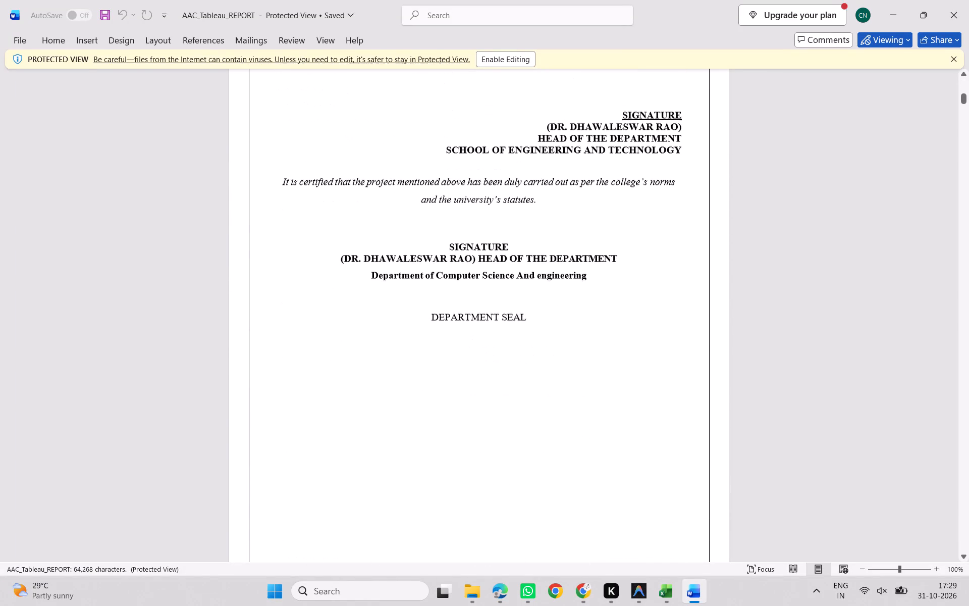
pyautogui.scroll(-14, 515, 303)
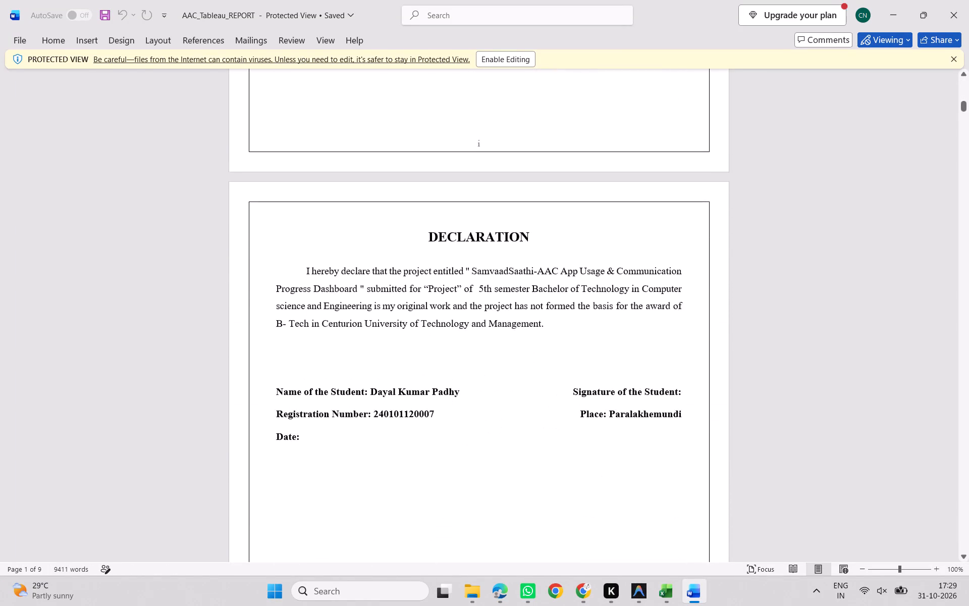
pyautogui.scroll(-4, 515, 303)
pyautogui.scroll(9, 515, 303)
pyautogui.scroll(-1, 645, 310)
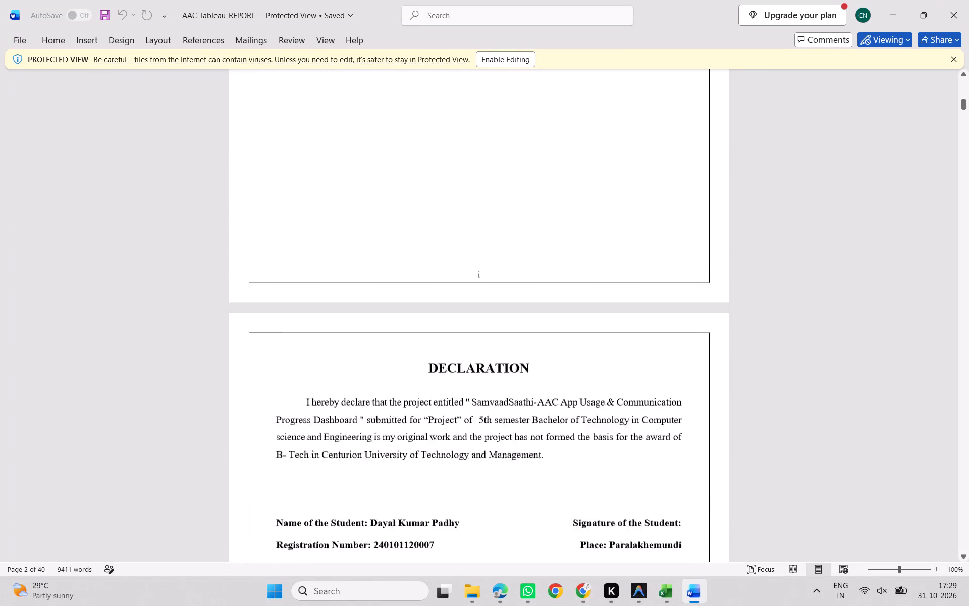
pyautogui.scroll(-8, 645, 311)
pyautogui.middleClick(830, 194)
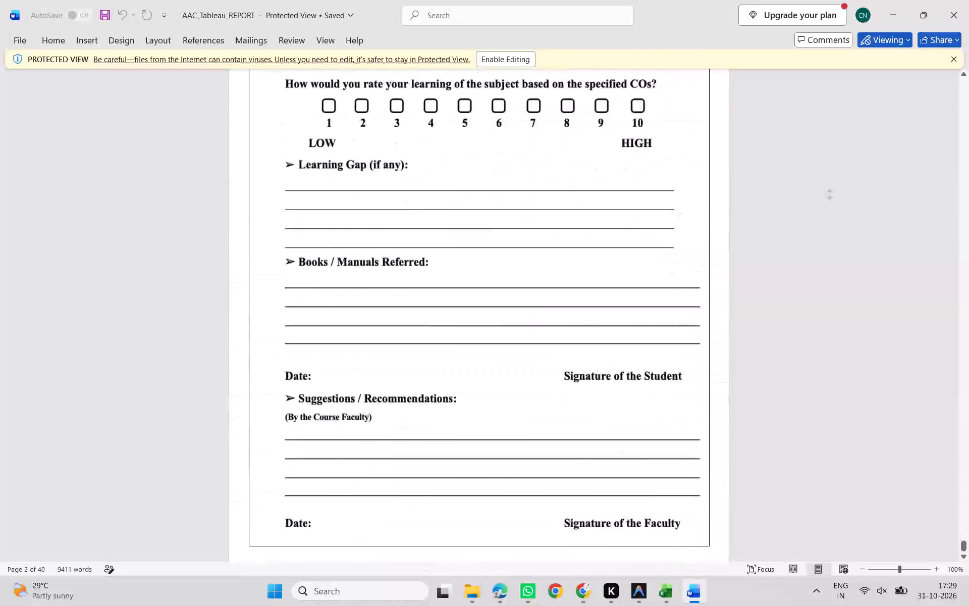
pyautogui.scroll(8, 767, 309)
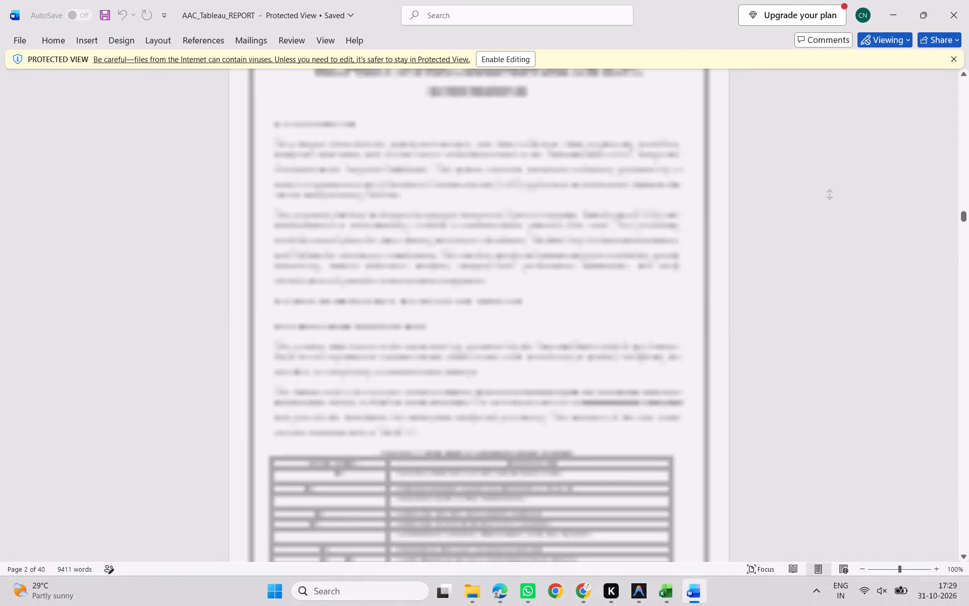
pyautogui.click(794, 162)
pyautogui.scroll(-1, 621, 348)
pyautogui.scroll(1, 621, 348)
pyautogui.scroll(-2, 621, 348)
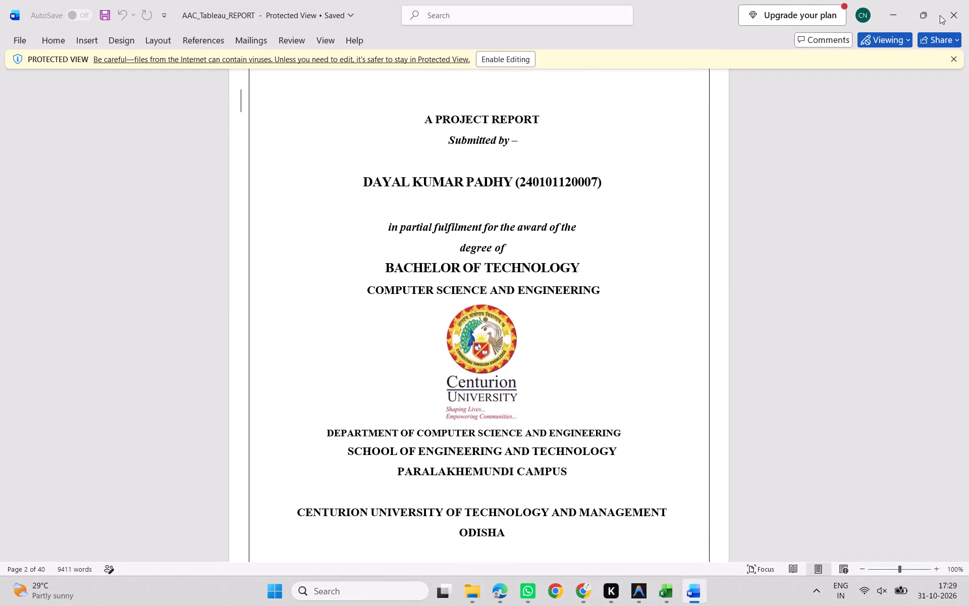